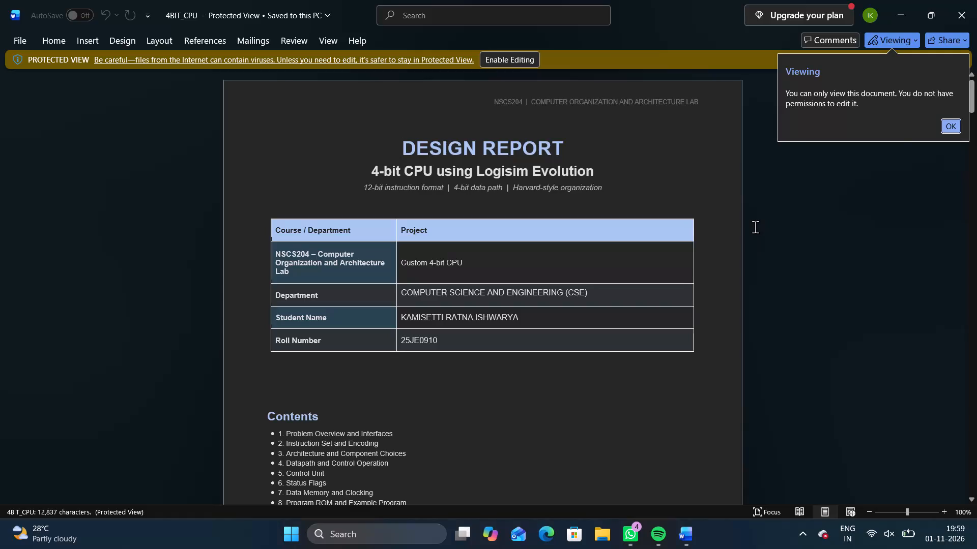
# Minimize the 4BIT_CPU design report window to get to the desktop.
pyautogui.click(630, 317)
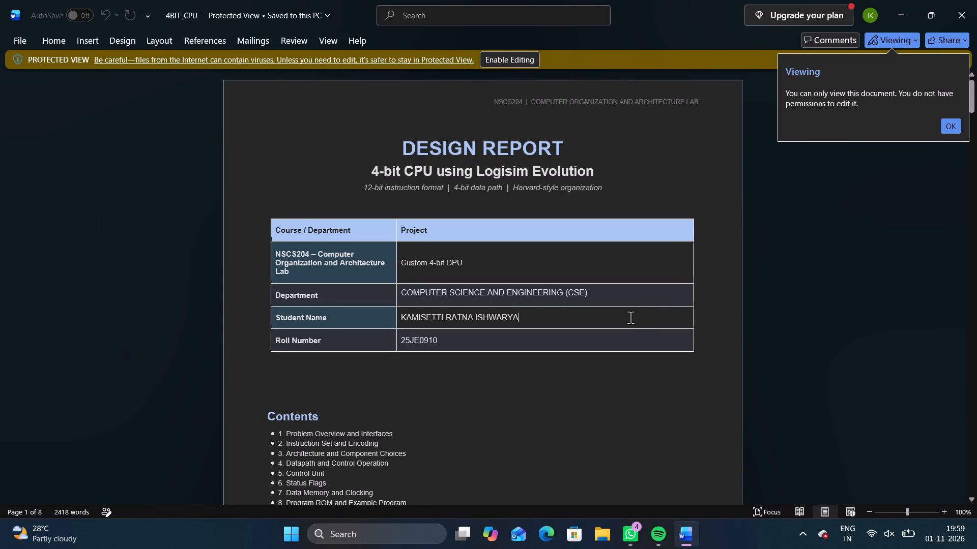
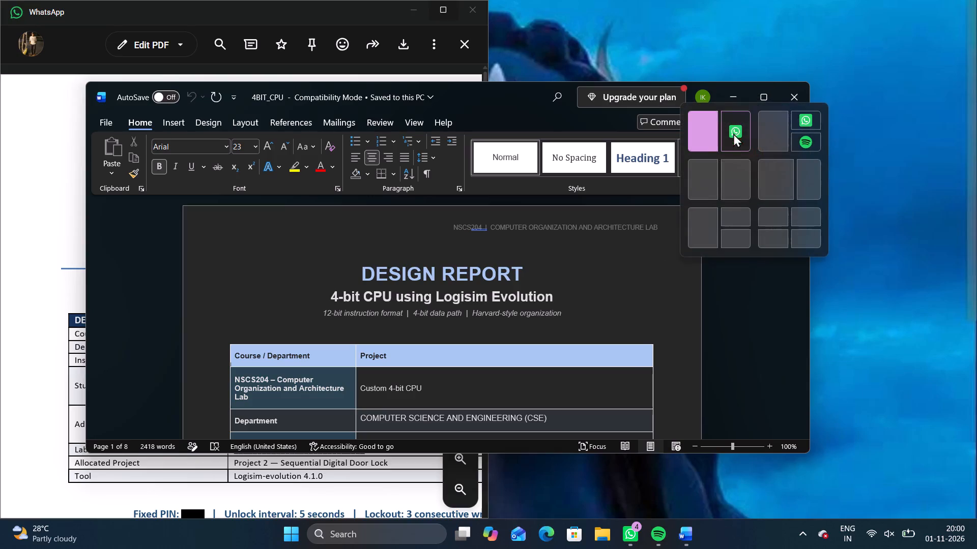
pyautogui.click(725, 163)
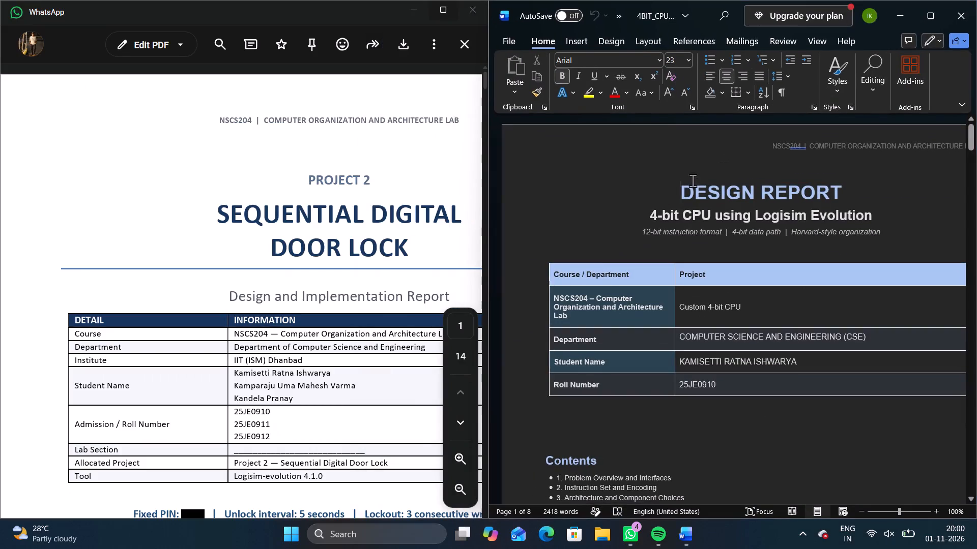
# Place the text cursor after the existing name in the Student Name row of the report's details table.
pyautogui.click(872, 361)
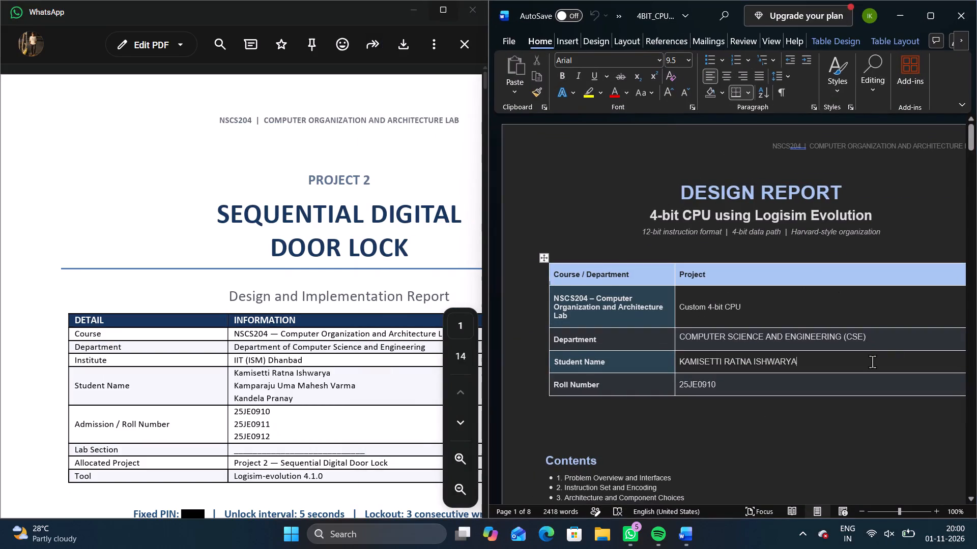
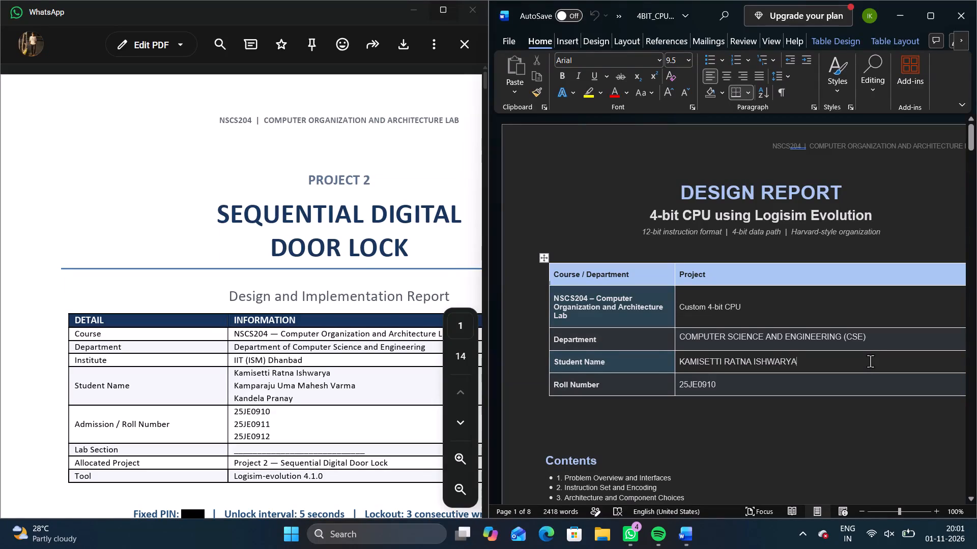
# Add the second team member's full name from the Door Lock report in capitals on a new line of the Student Name cell.
pyautogui.press('Return')
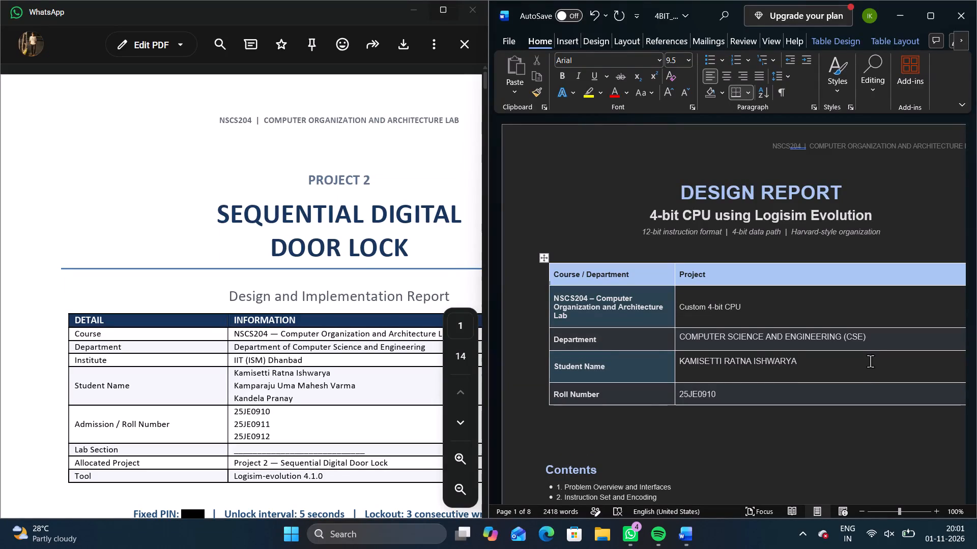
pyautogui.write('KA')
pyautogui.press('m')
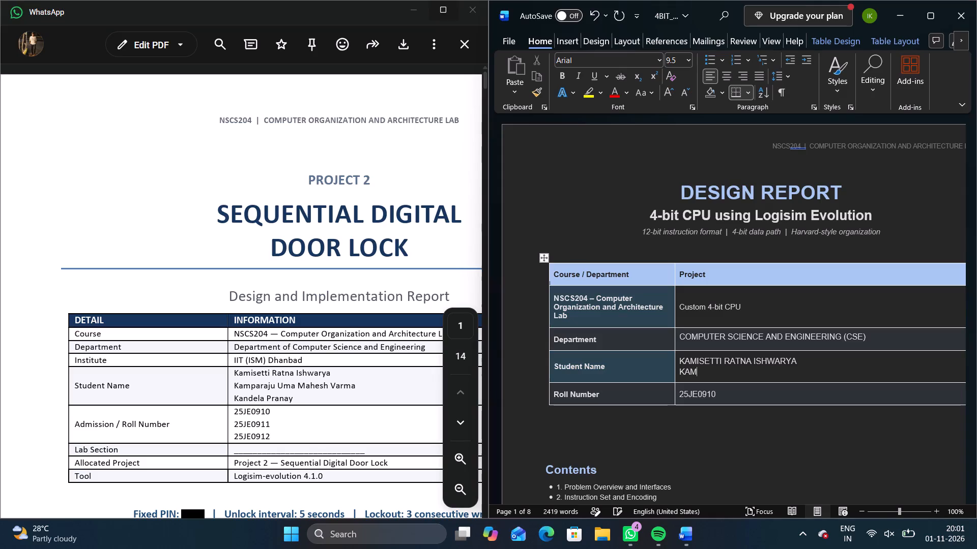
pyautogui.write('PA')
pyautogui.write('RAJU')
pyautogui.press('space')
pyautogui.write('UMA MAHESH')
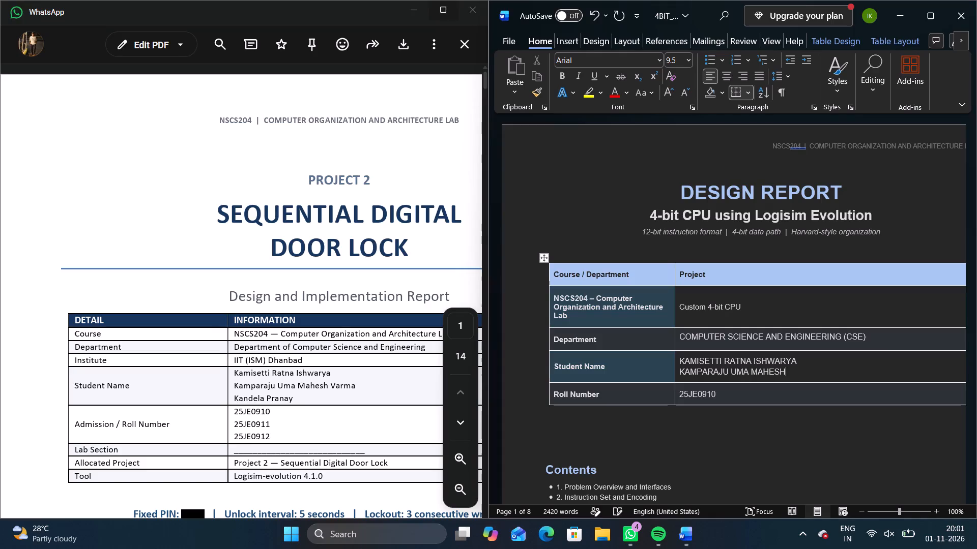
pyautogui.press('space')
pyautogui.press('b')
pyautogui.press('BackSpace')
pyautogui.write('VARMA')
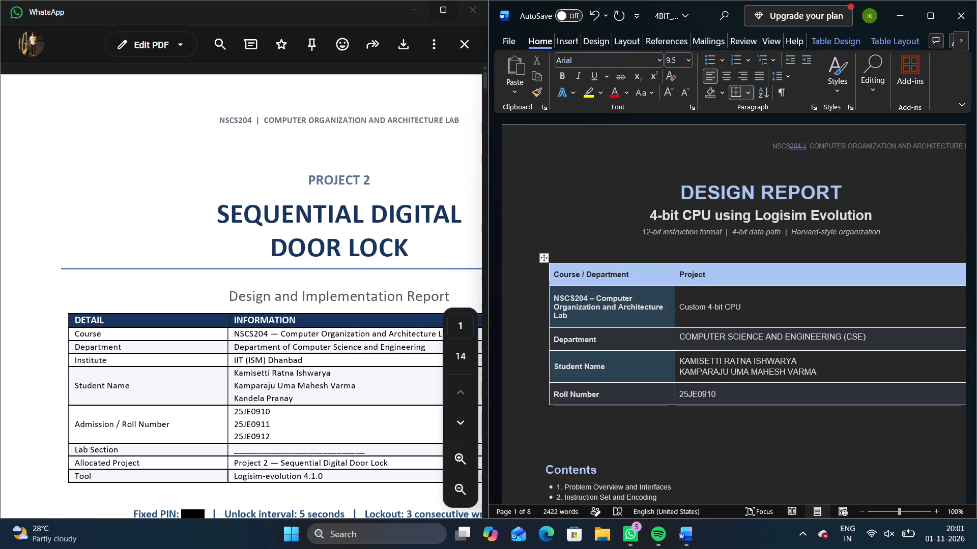
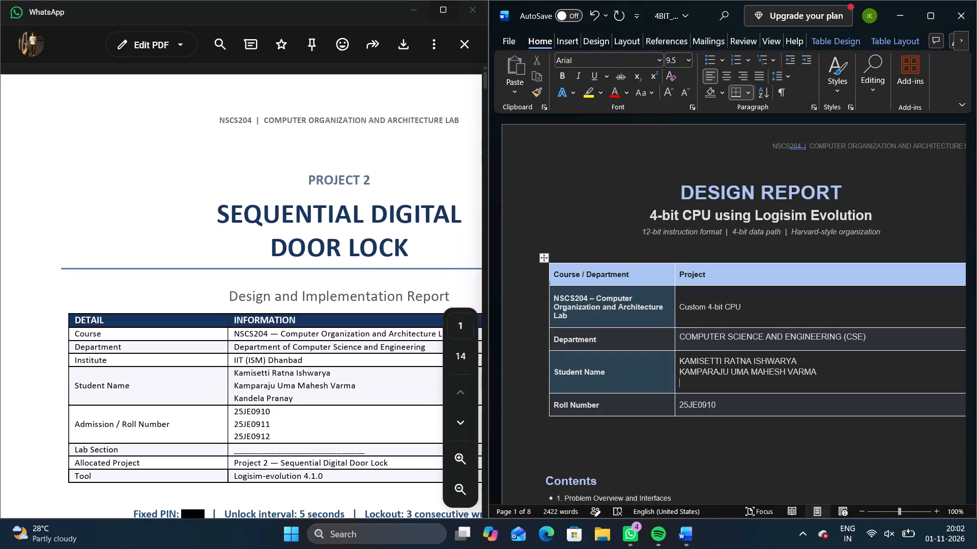
# Enter the third student's name, in capitals, on the last line of the Student Name cell, matching the reference report.
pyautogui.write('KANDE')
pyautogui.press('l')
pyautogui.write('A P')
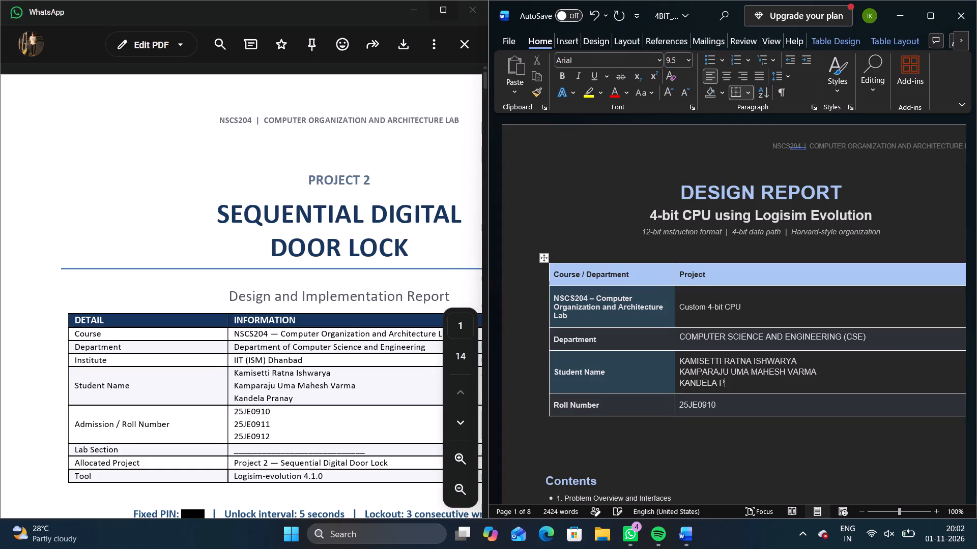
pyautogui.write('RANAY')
# Add the second and third students' roll numbers from the reference report on separate lines in the Roll Number cell.
pyautogui.click(888, 411)
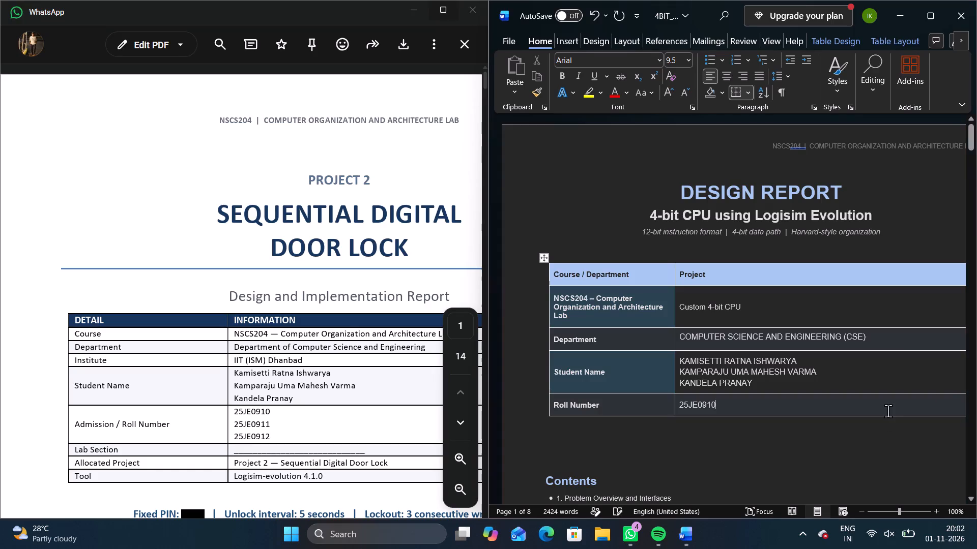
pyautogui.press('Return')
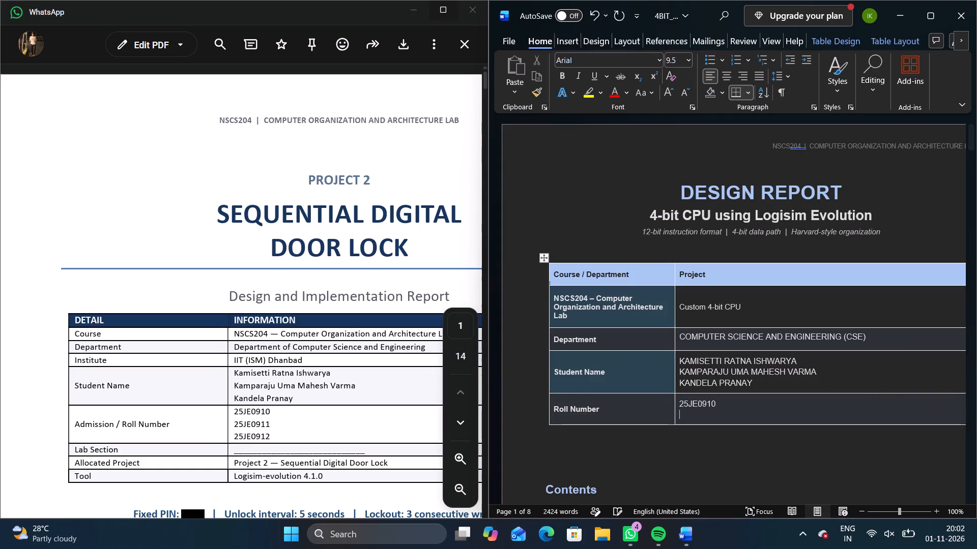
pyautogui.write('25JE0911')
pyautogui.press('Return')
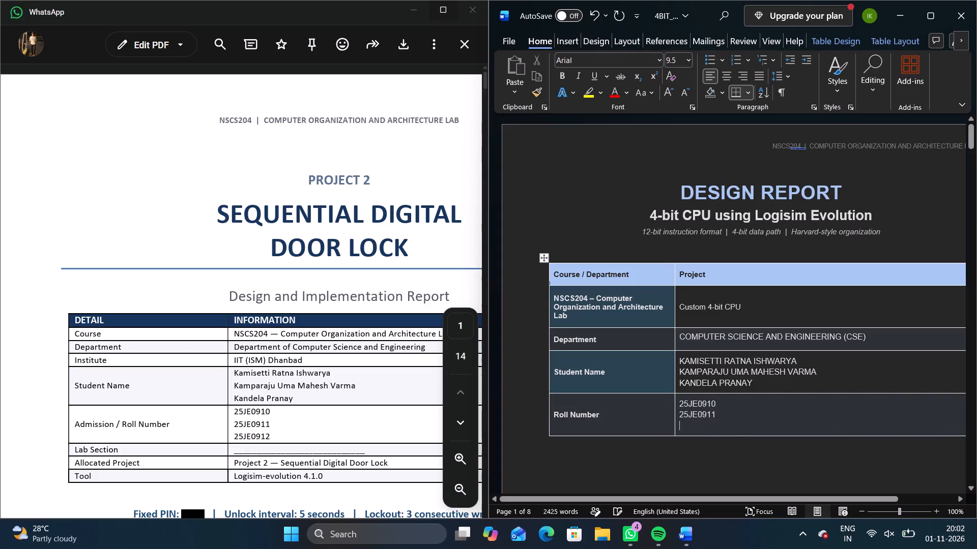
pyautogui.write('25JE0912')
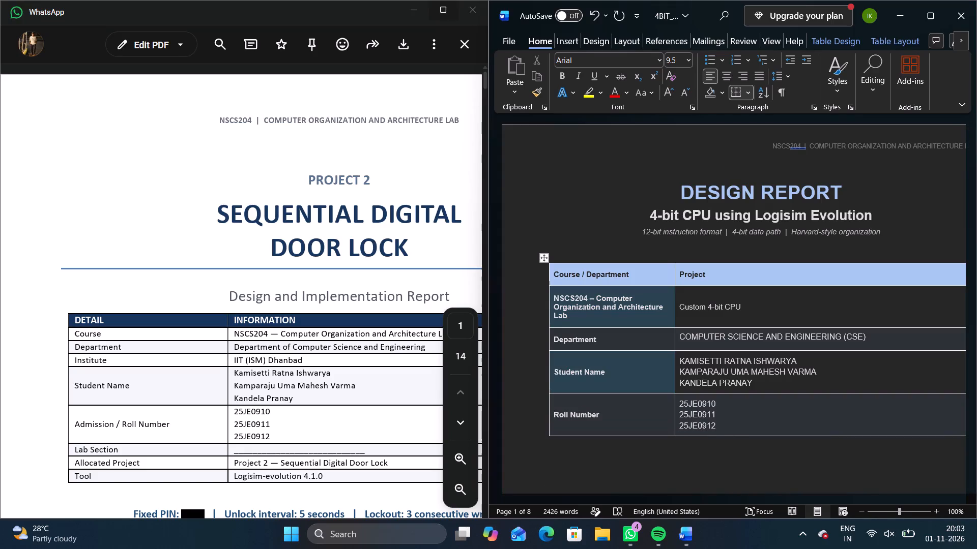
# Add a row below Roll Number in the cover table, label it "Tool", and start its value cell.
pyautogui.scroll(-2, 888, 370)
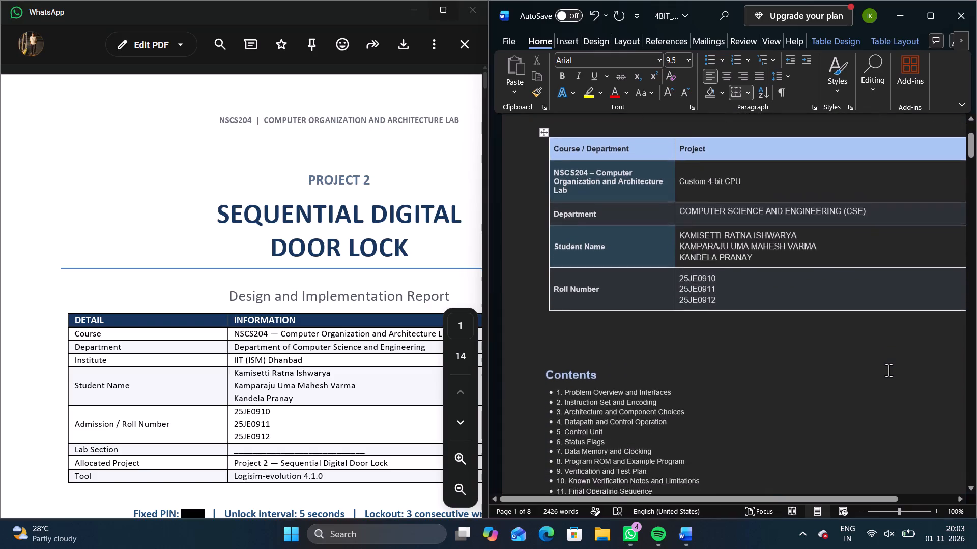
pyautogui.click(544, 305)
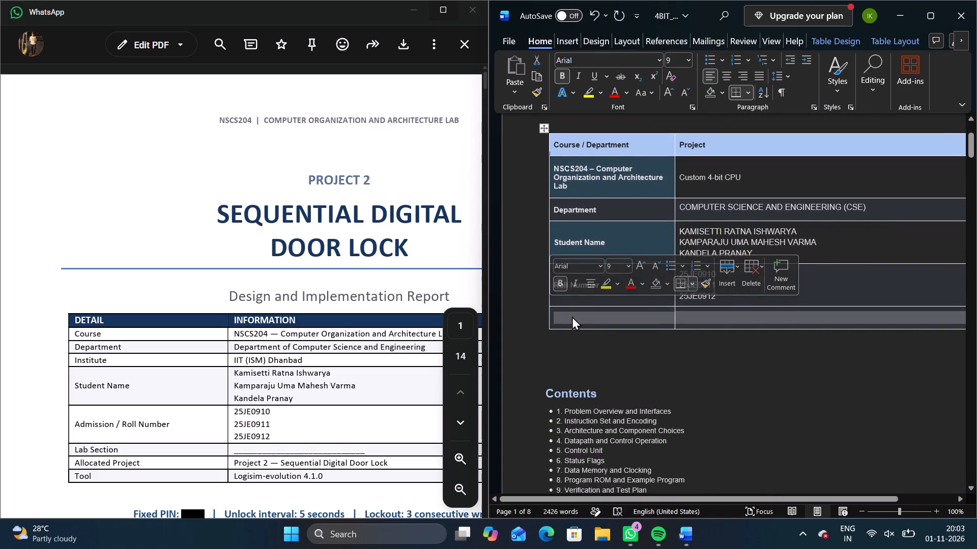
pyautogui.click(568, 316)
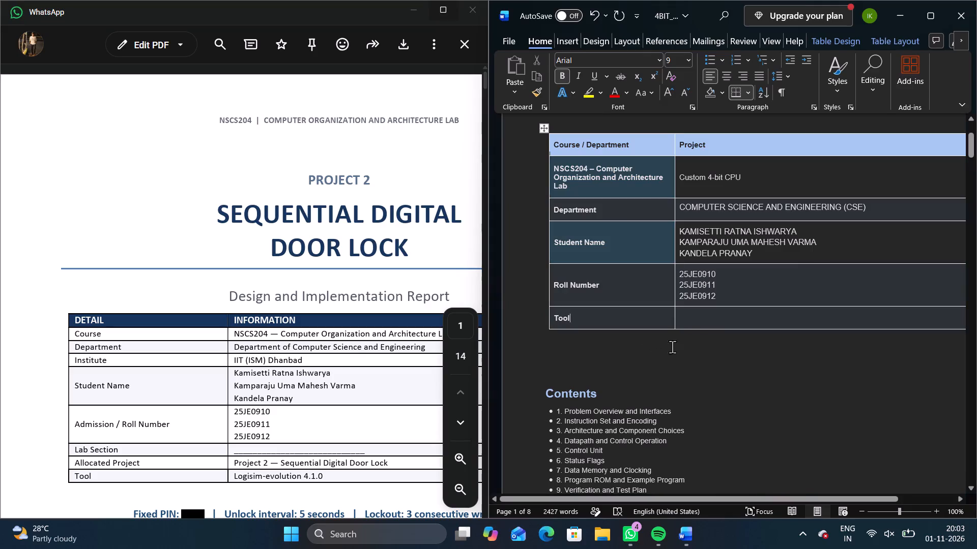
pyautogui.click(703, 319)
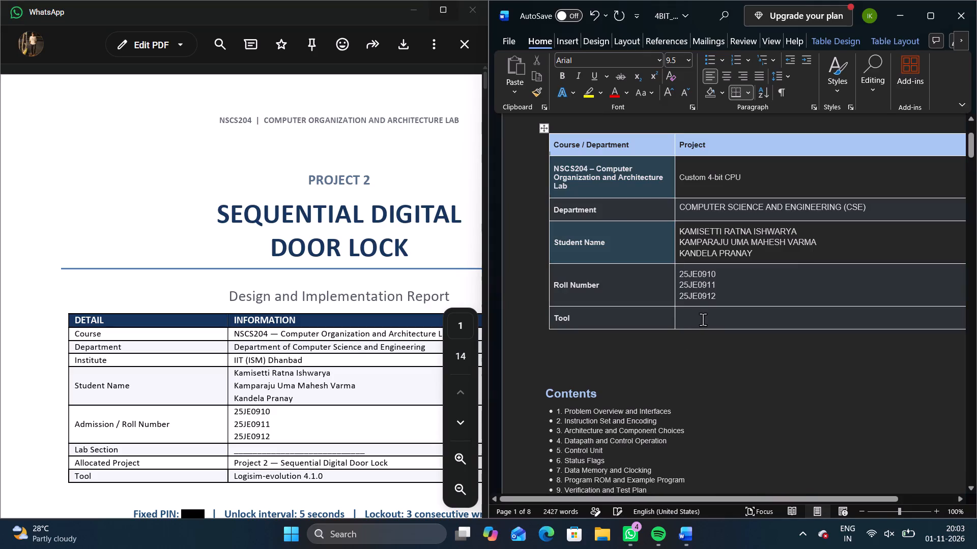
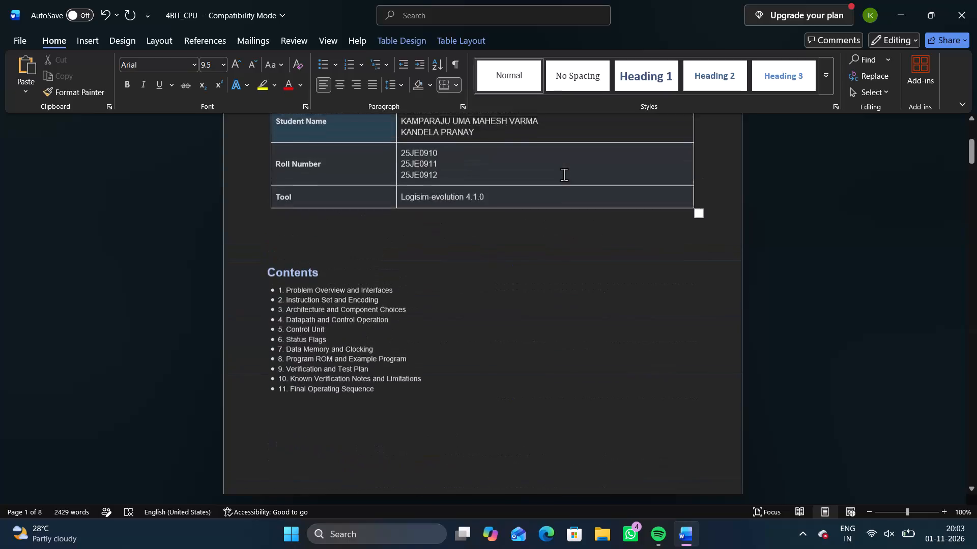
# Review the pages after the cover table, from the Contents list to section 2, Instruction Set and Encoding.
pyautogui.scroll(-1, 564, 174)
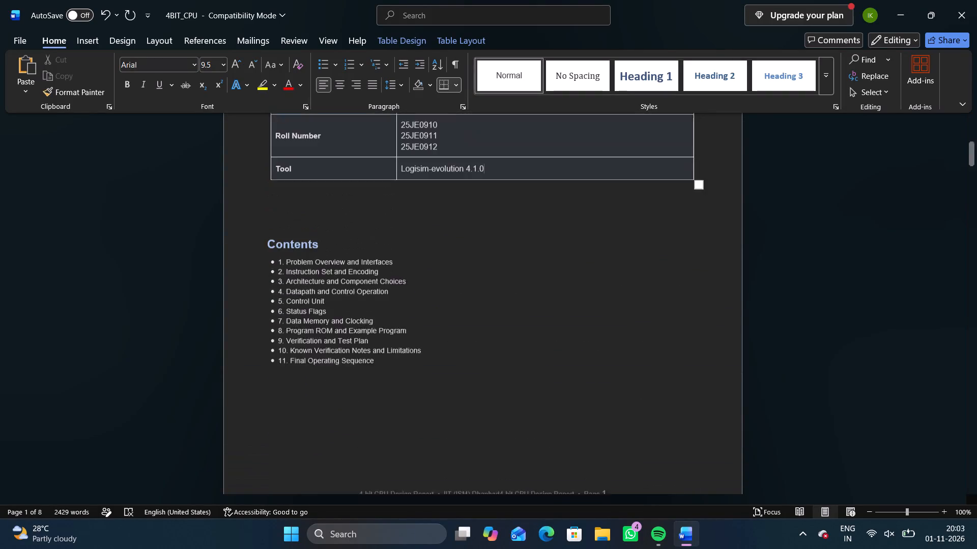
pyautogui.scroll(-7, 564, 174)
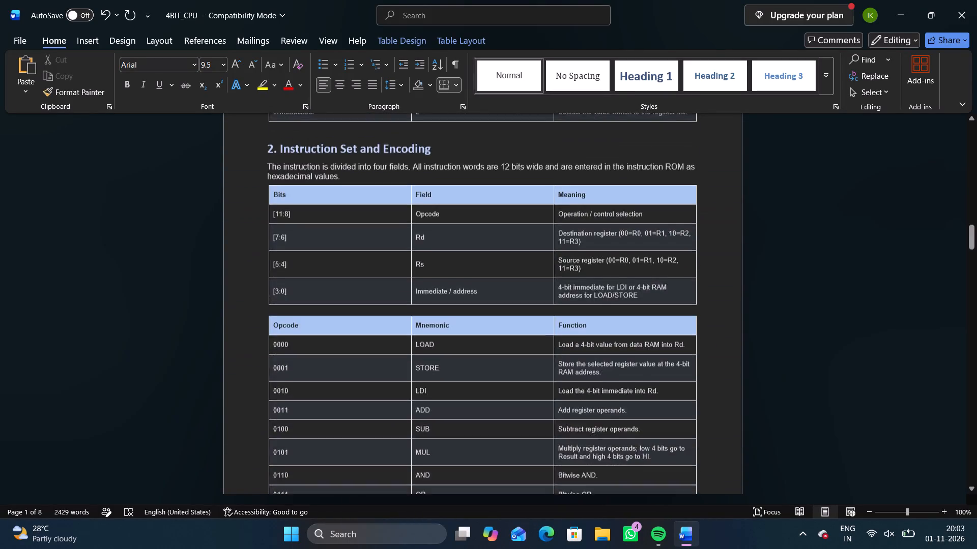
pyautogui.scroll(5, 564, 174)
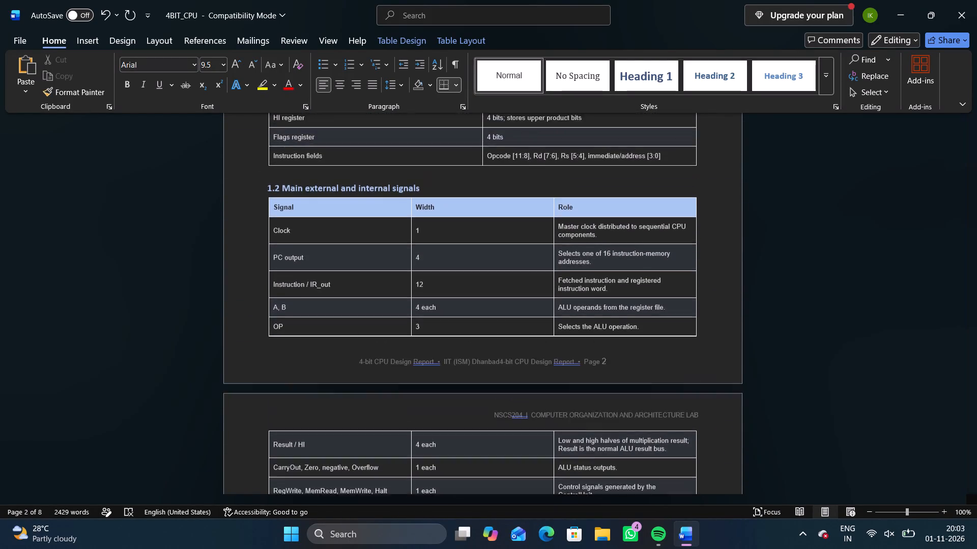
pyautogui.scroll(2, 564, 174)
pyautogui.scroll(-1, 564, 174)
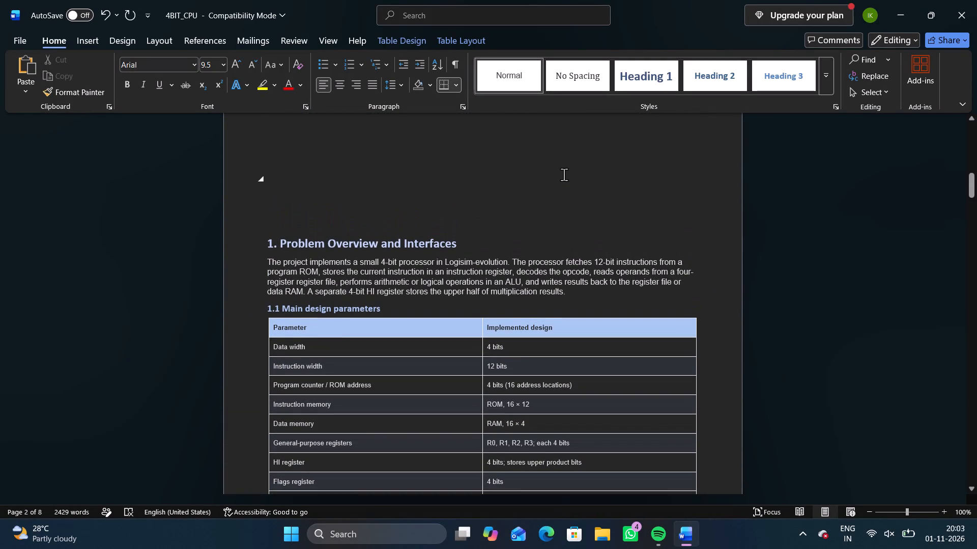
pyautogui.scroll(-1, 564, 174)
# Remove the empty lines above the "1. Problem Overview and Interfaces" heading so that it starts at the top of page 2.
pyautogui.scroll(2, 564, 174)
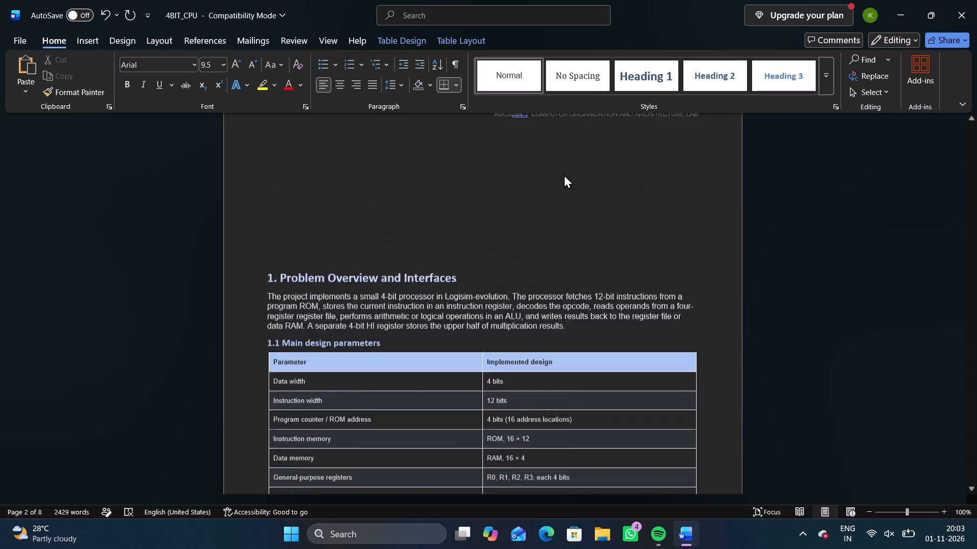
pyautogui.scroll(1, 564, 174)
pyautogui.scroll(-1, 564, 174)
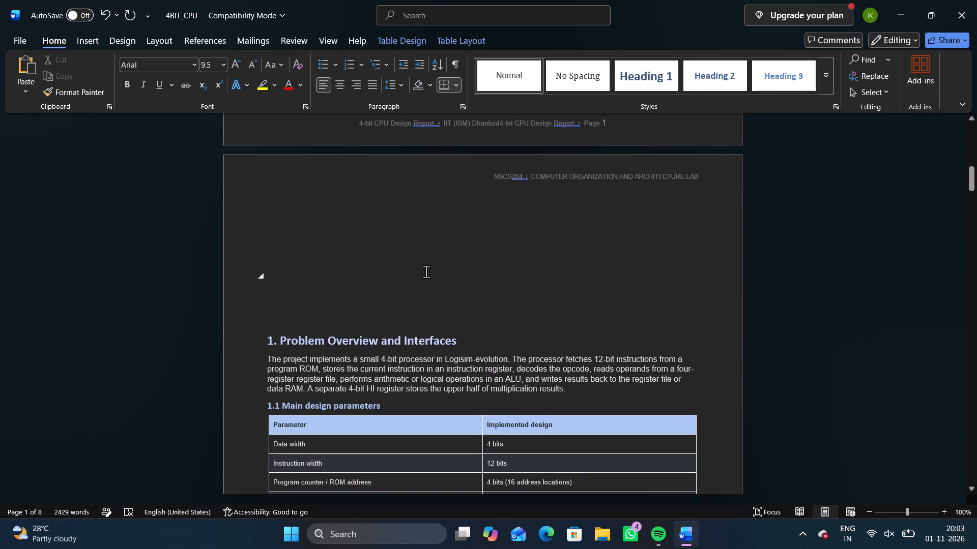
pyautogui.scroll(1, 423, 168)
pyautogui.click(399, 248)
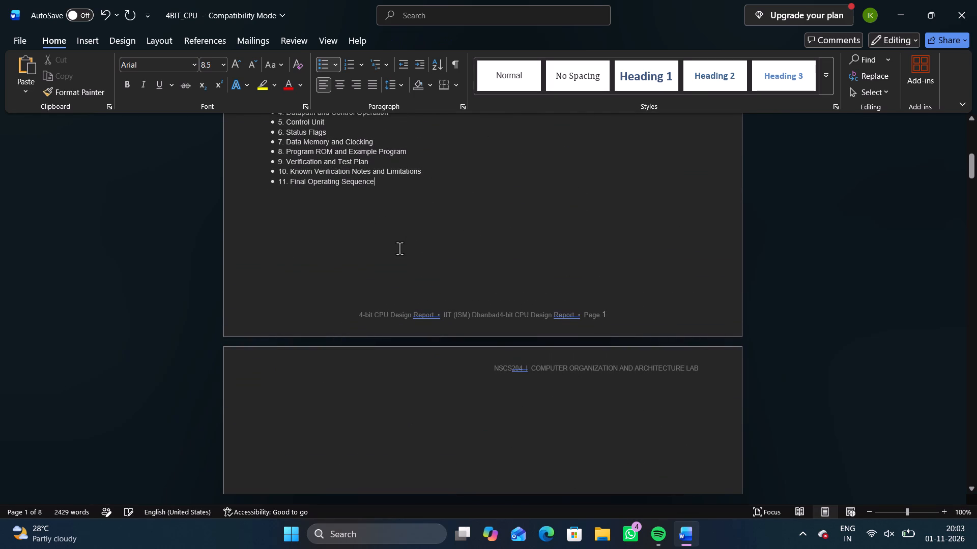
pyautogui.click(399, 248)
pyautogui.press('Down')
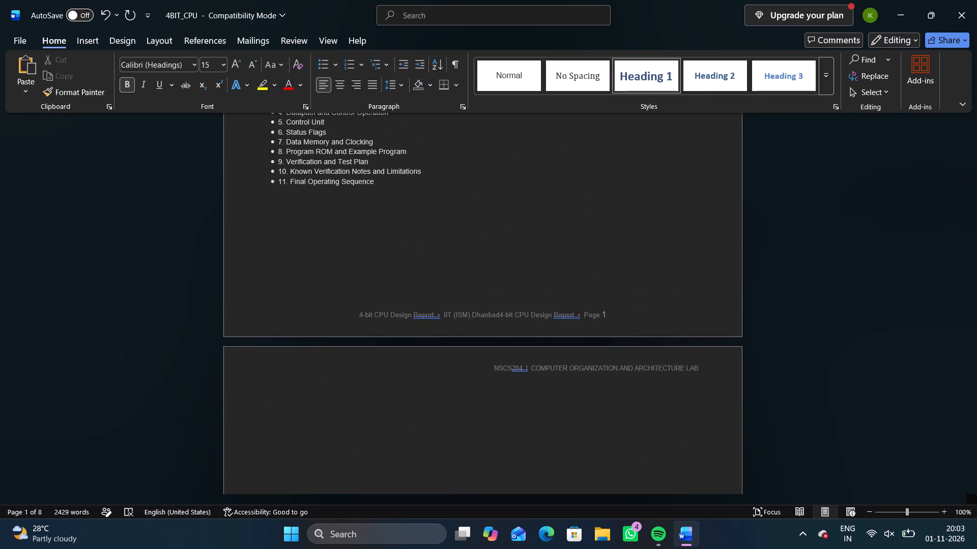
pyautogui.press('BackSpace')
pyautogui.press('Down')
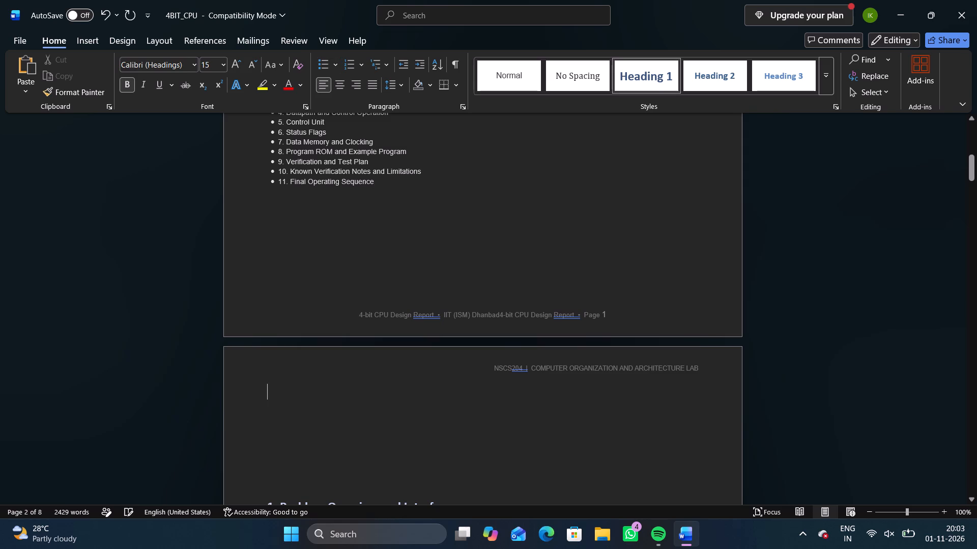
pyautogui.rightClick(399, 248)
pyautogui.press('BackSpace')
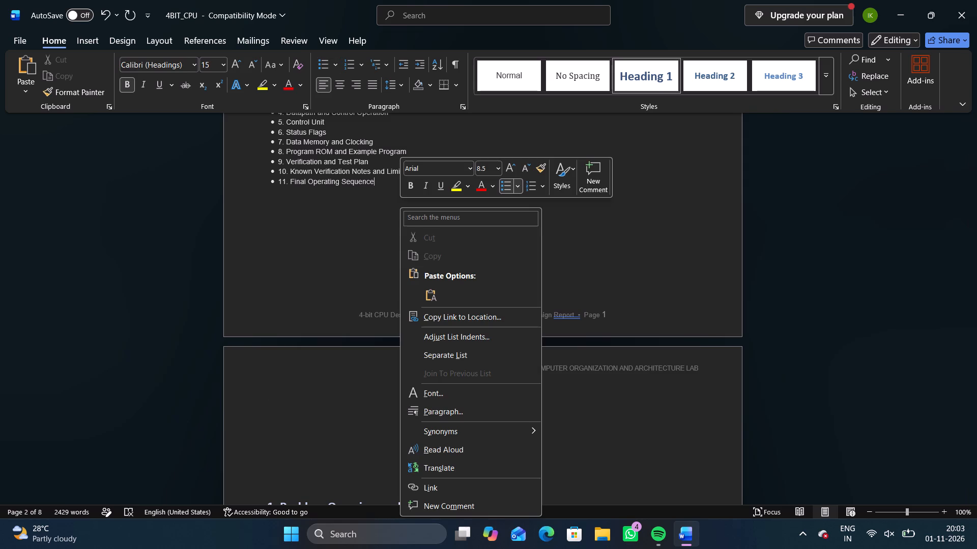
pyautogui.click(292, 402)
pyautogui.press('BackSpace')
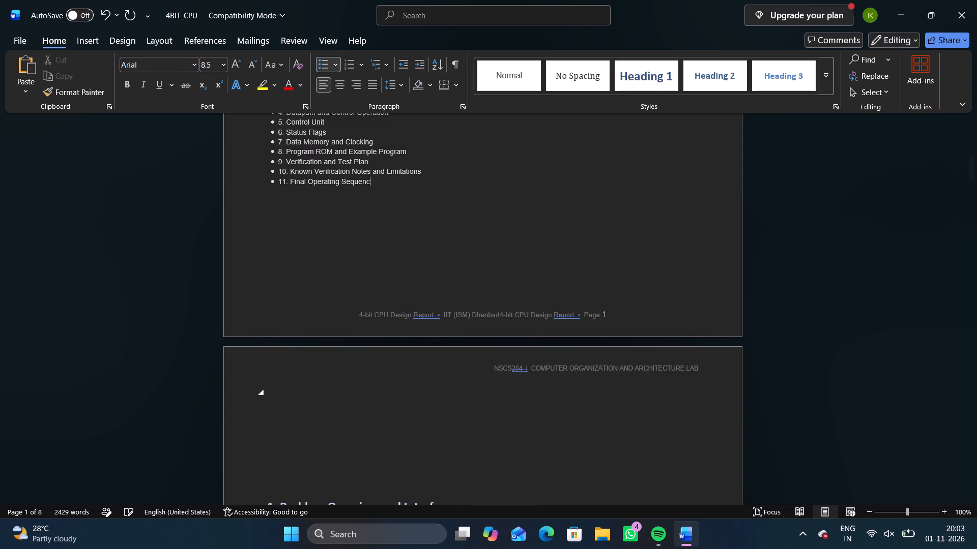
pyautogui.click(288, 420)
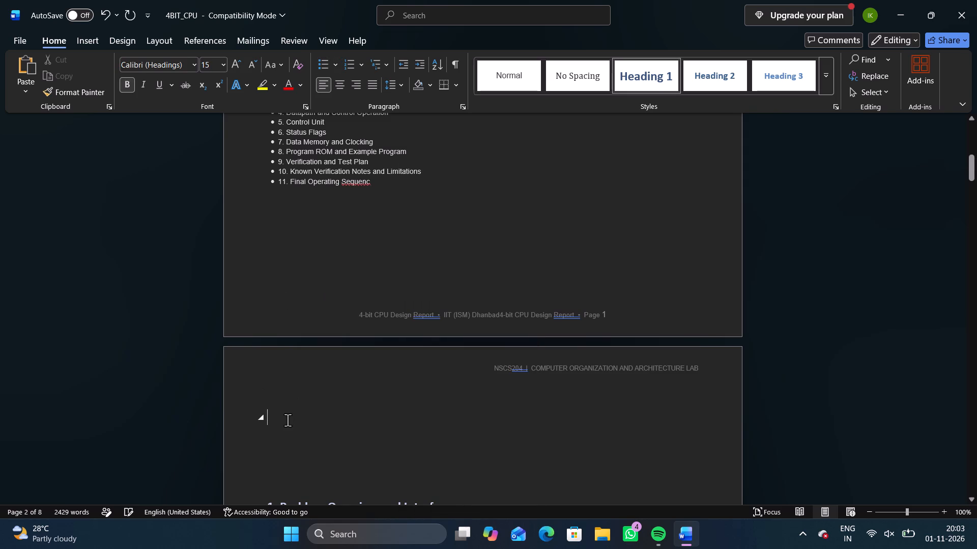
pyautogui.press('BackSpace')
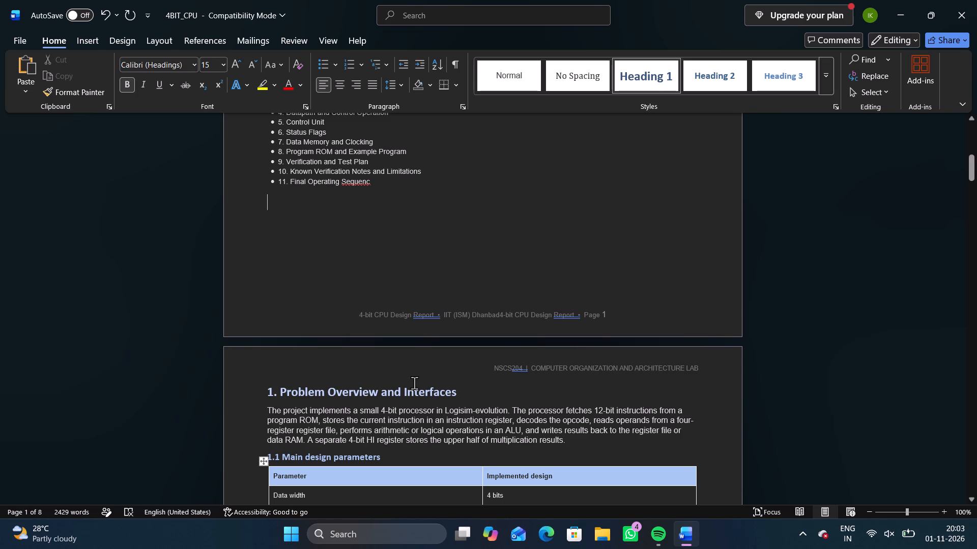
# Check the page layout from the cover page's Contents list through the section 1 tables to the start of section 2.
pyautogui.scroll(-2, 414, 383)
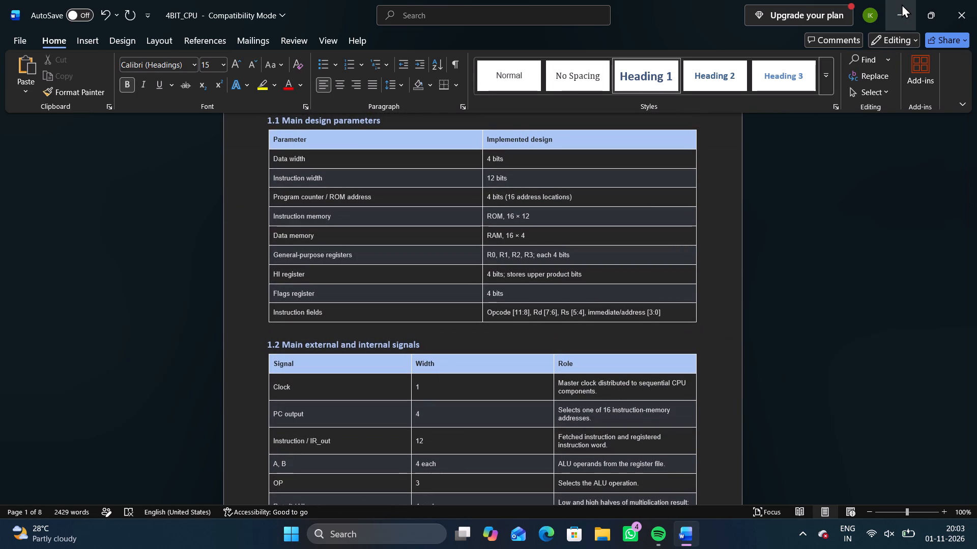
pyautogui.scroll(1, 742, 190)
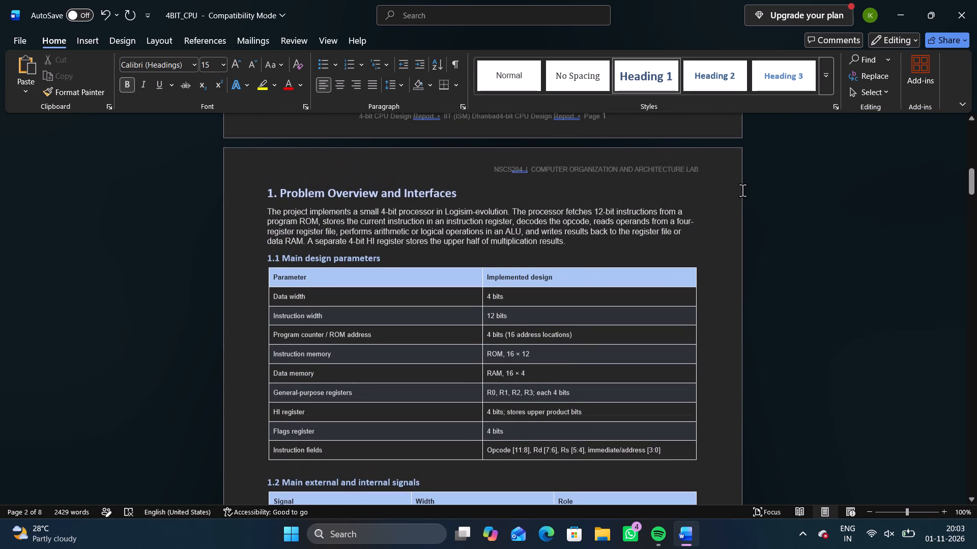
pyautogui.scroll(5, 742, 190)
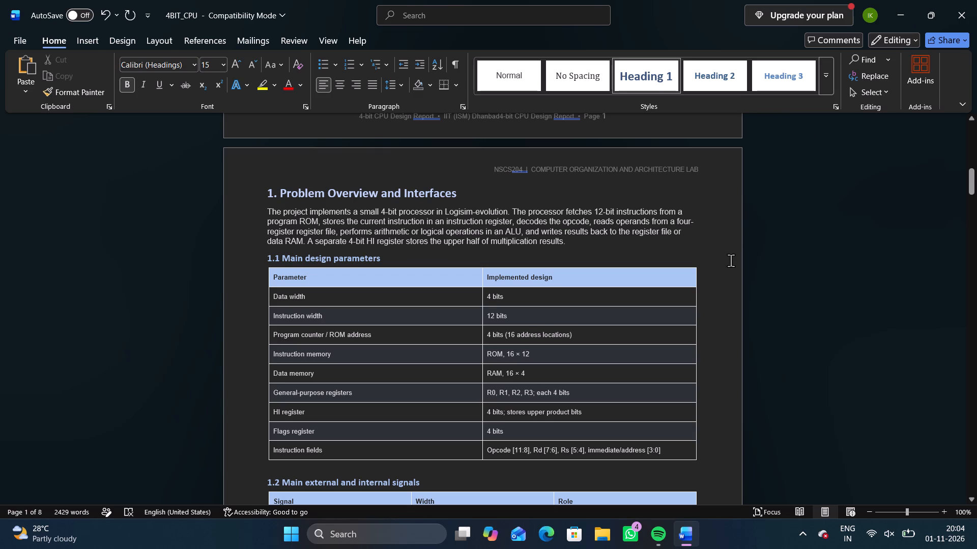
pyautogui.scroll(-2, 731, 260)
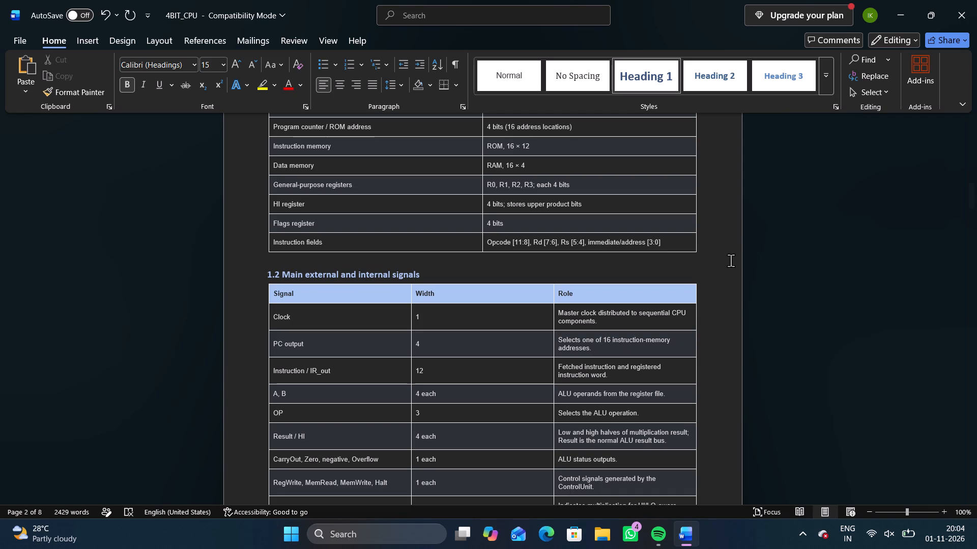
pyautogui.scroll(-1, 731, 260)
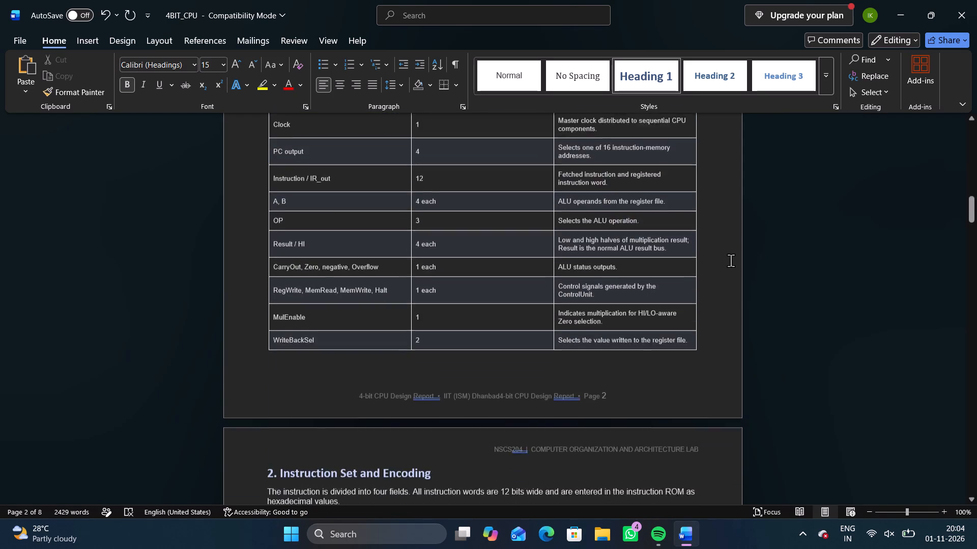
pyautogui.scroll(-1, 731, 260)
pyautogui.scroll(1, 731, 260)
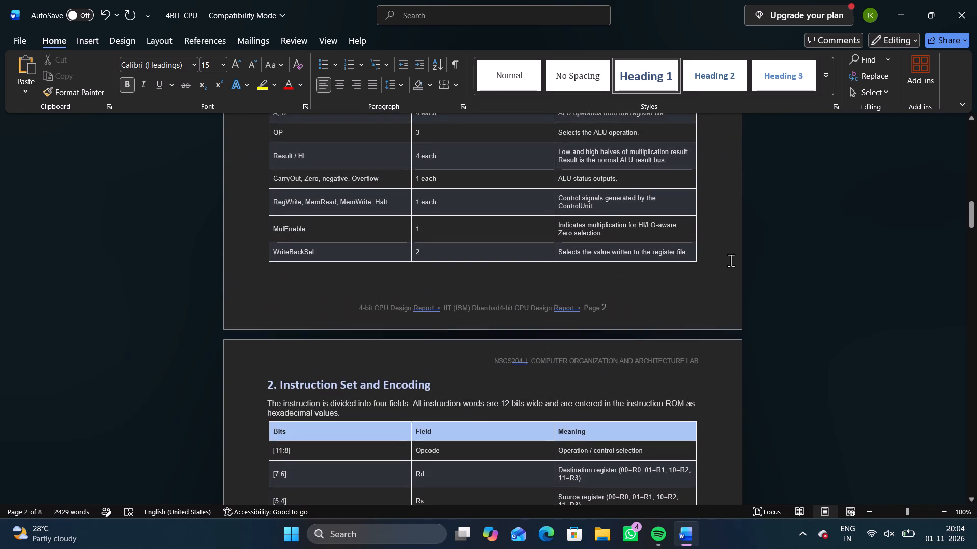
pyautogui.scroll(4, 731, 260)
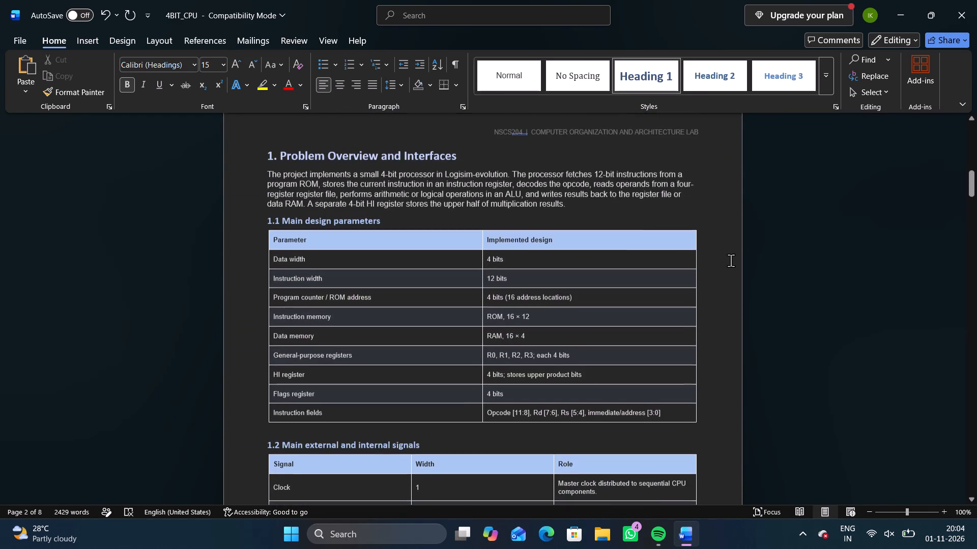
pyautogui.hscroll(1, 731, 260)
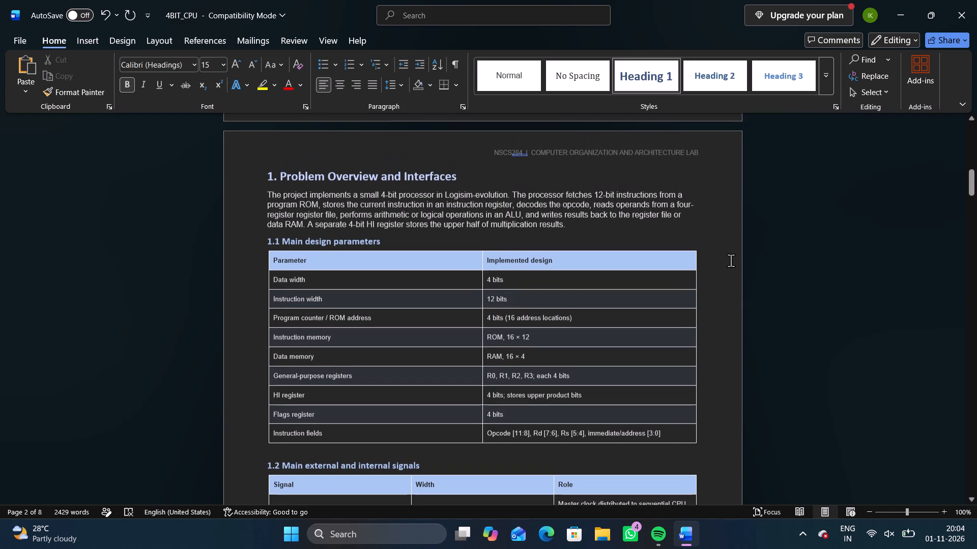
pyautogui.hscroll(2, 731, 260)
pyautogui.scroll(-1, 731, 260)
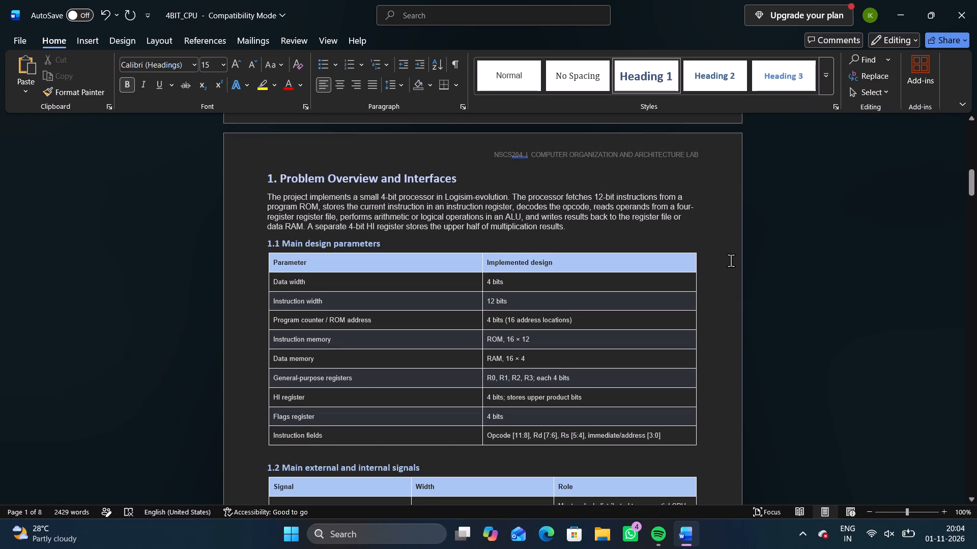
pyautogui.scroll(-1, 731, 260)
pyautogui.scroll(2, 731, 260)
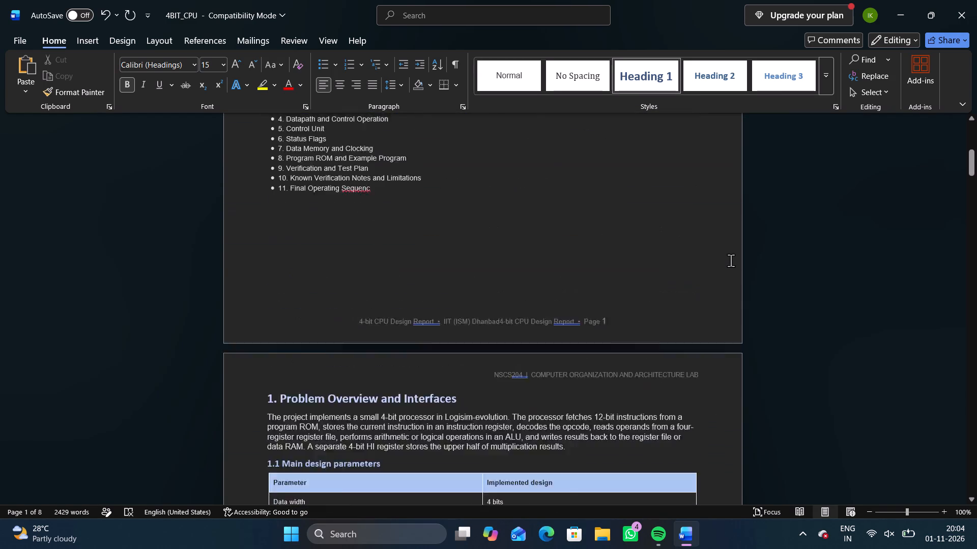
pyautogui.scroll(2, 731, 260)
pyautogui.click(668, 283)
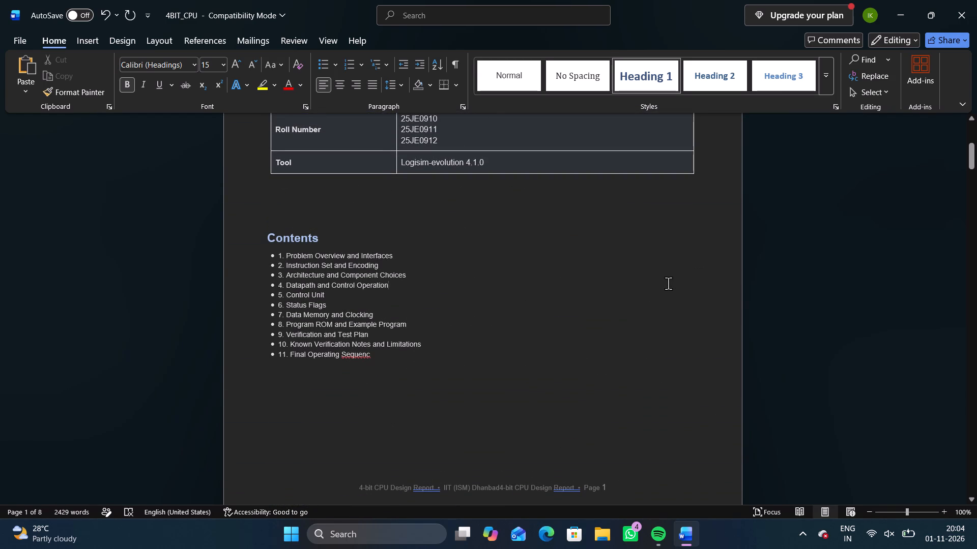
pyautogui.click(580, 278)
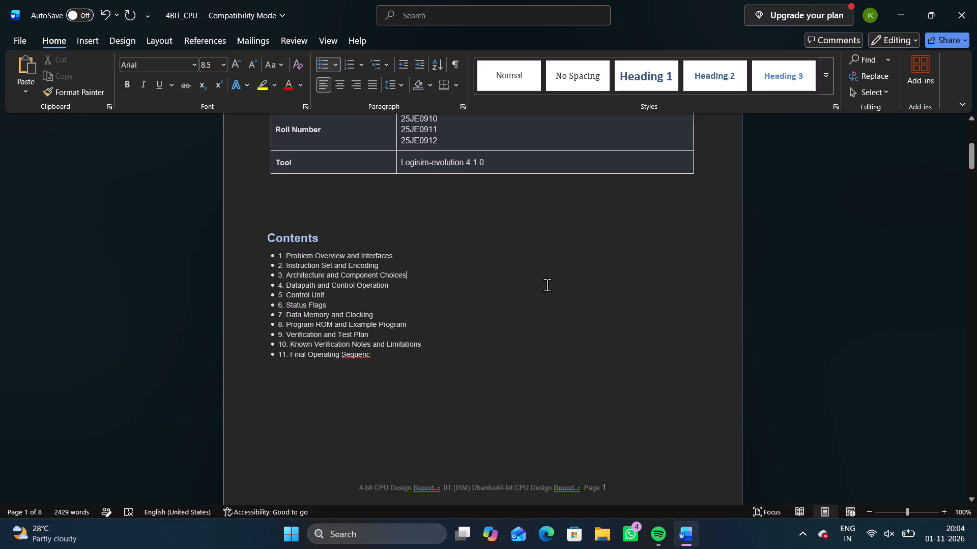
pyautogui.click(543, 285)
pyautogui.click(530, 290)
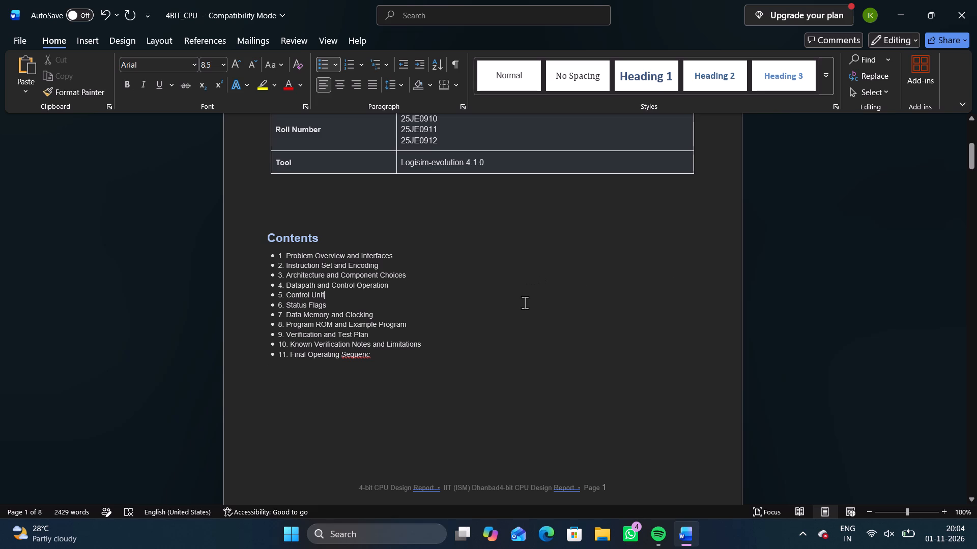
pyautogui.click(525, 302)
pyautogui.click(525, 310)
# Examine the section 1 signals table, the section 2 opcode table and the start of section 3, Architecture and Component Choices.
pyautogui.scroll(-3, 522, 316)
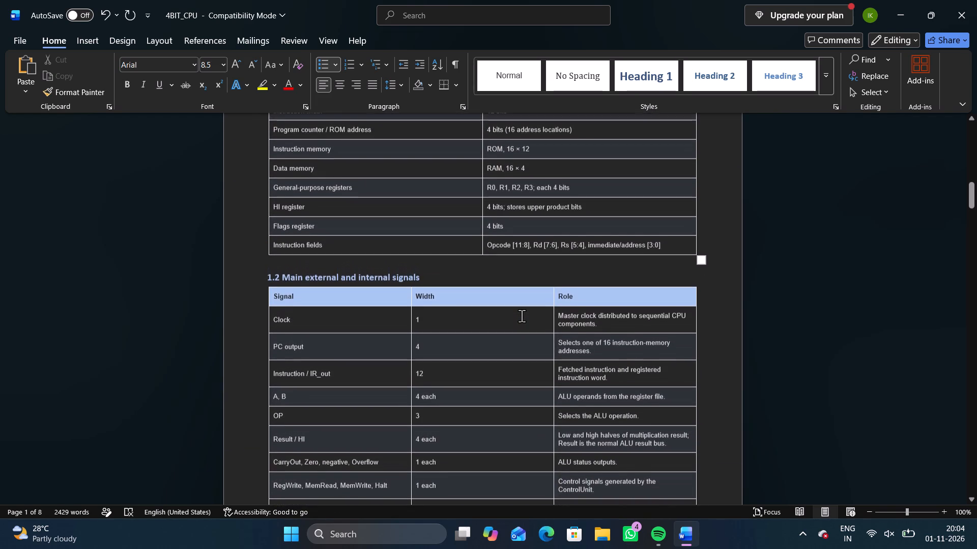
pyautogui.scroll(-2, 522, 316)
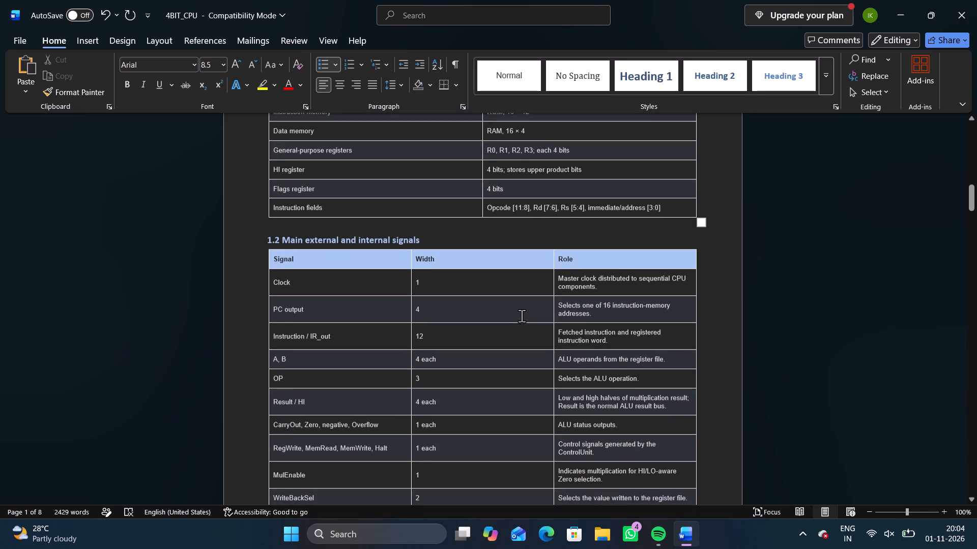
pyautogui.scroll(-2, 522, 316)
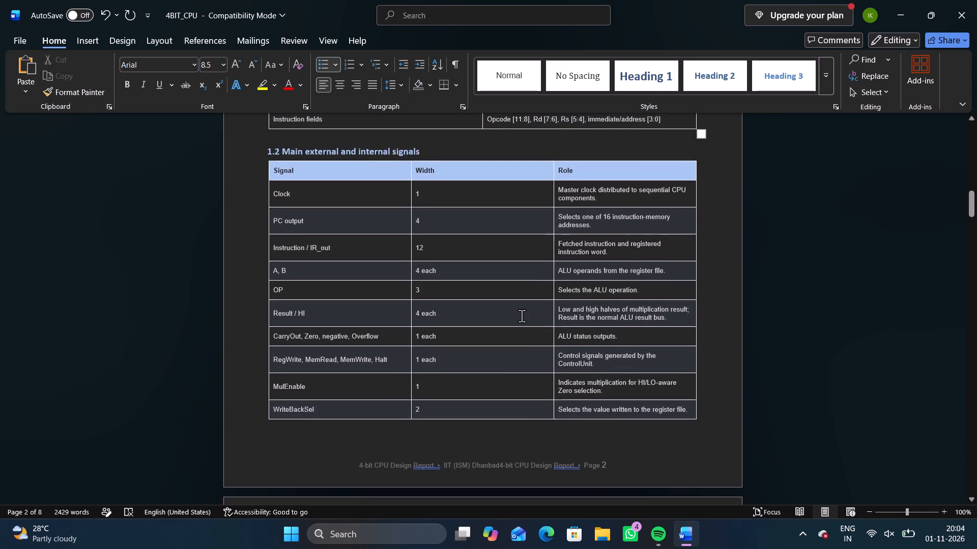
pyautogui.scroll(-3, 522, 316)
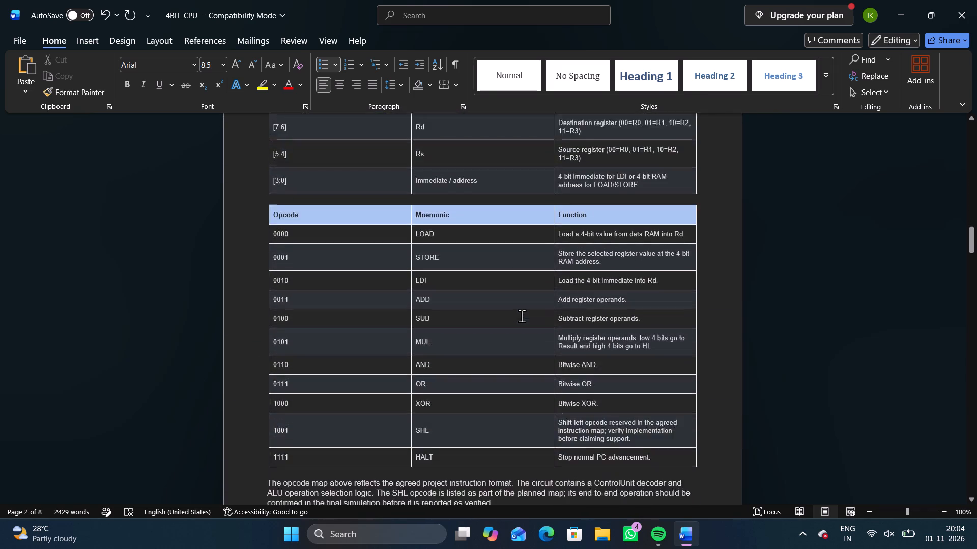
pyautogui.scroll(-2, 522, 316)
pyautogui.scroll(1, 522, 316)
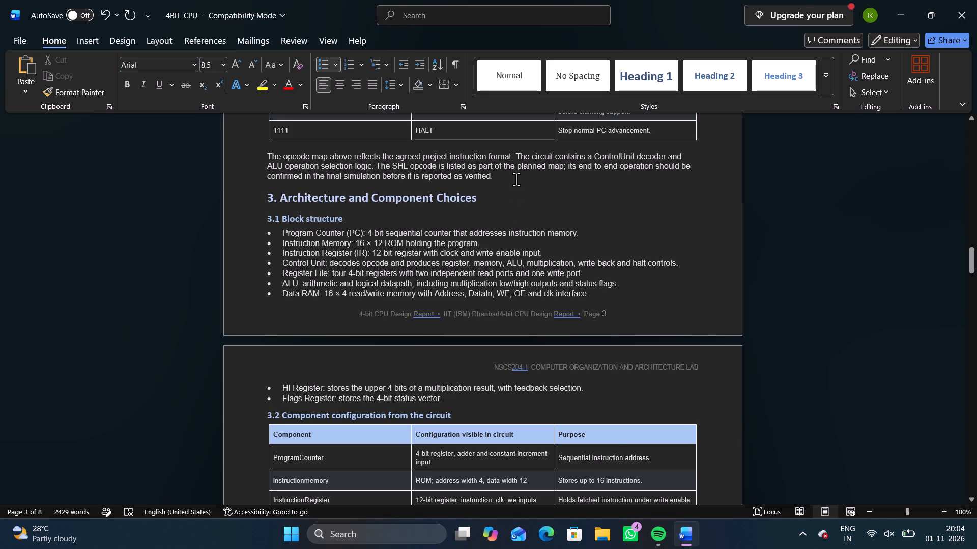
pyautogui.click(516, 179)
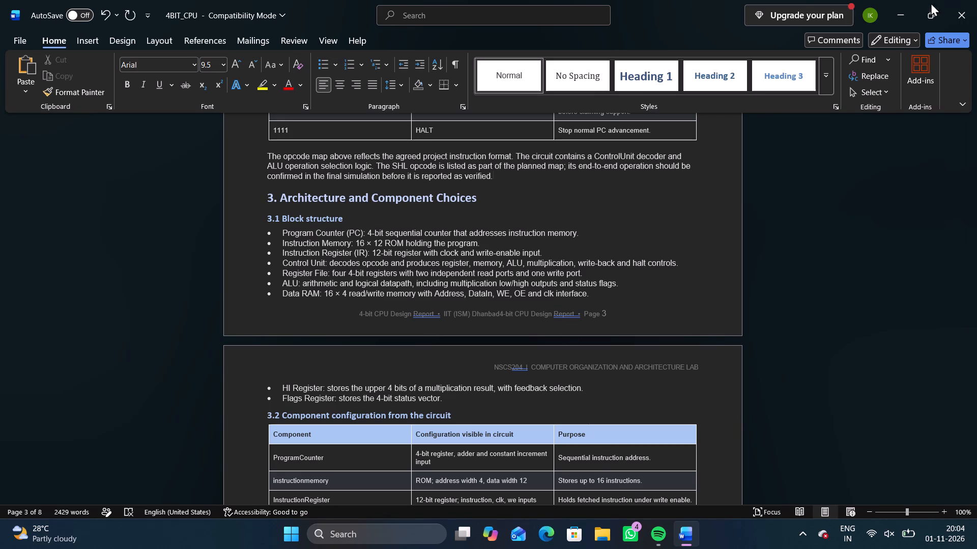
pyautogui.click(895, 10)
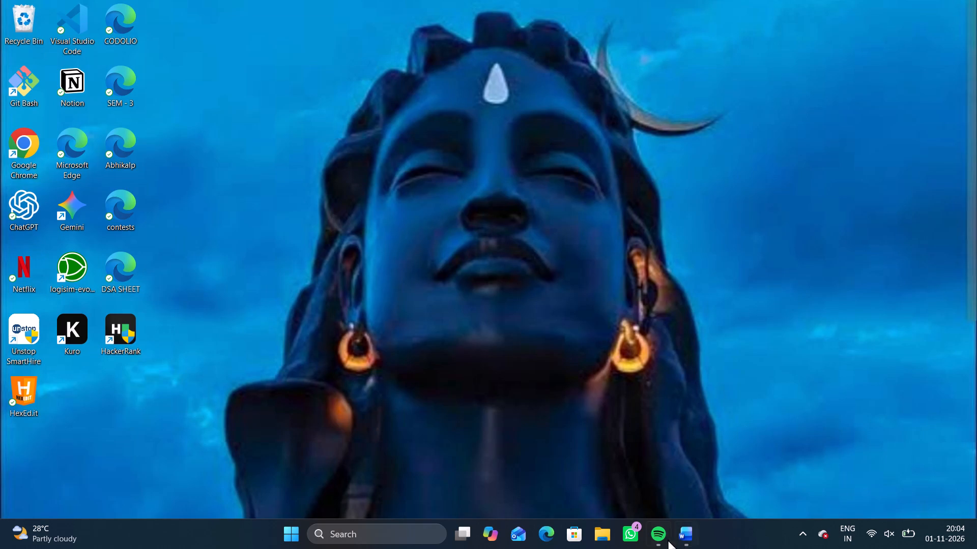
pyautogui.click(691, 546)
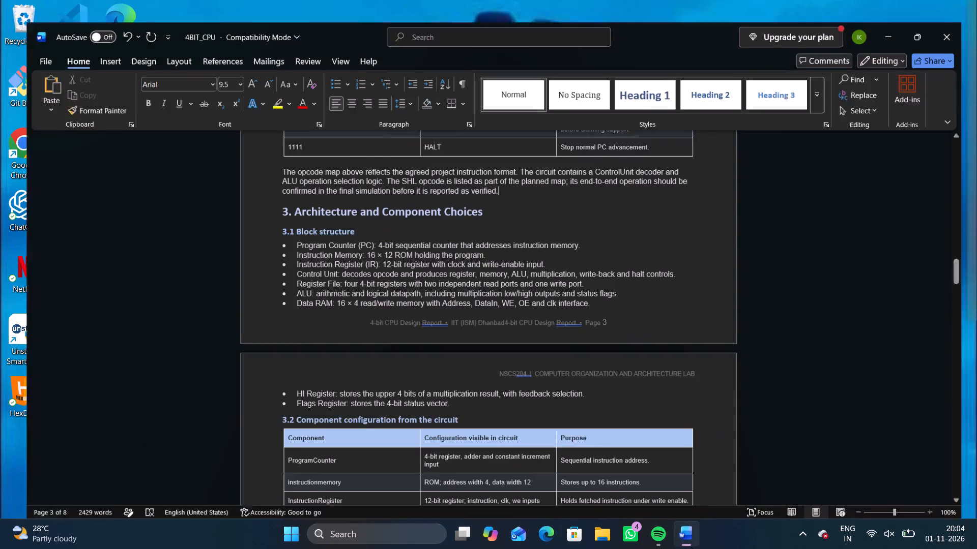
# Save the report as the Word document 4BIT_CPU in the Downloads folder, replacing the existing file.
pyautogui.click(22, 37)
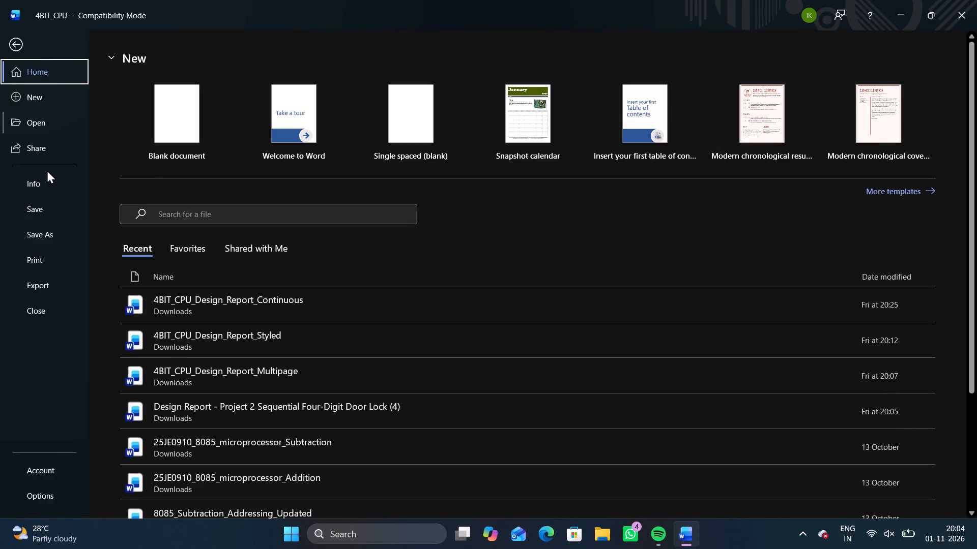
pyautogui.click(52, 237)
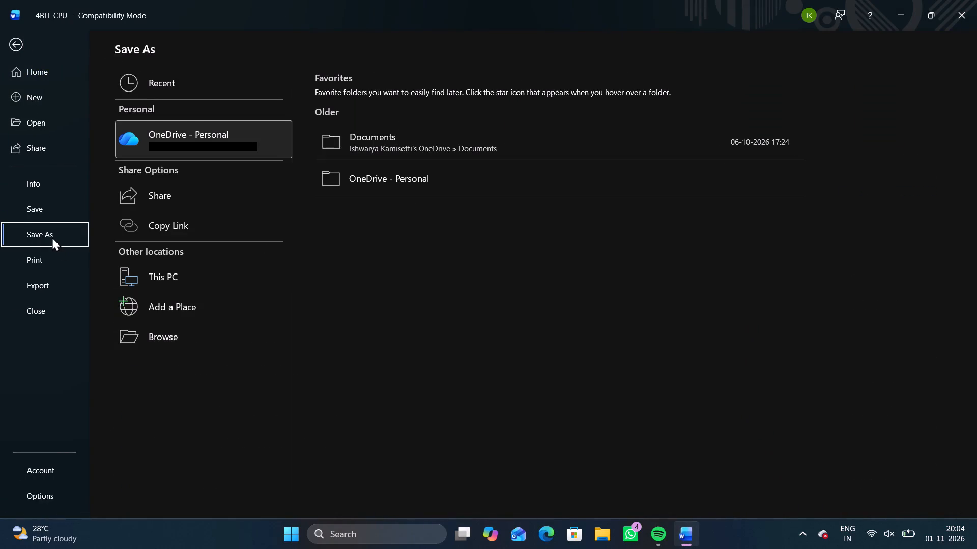
pyautogui.click(477, 154)
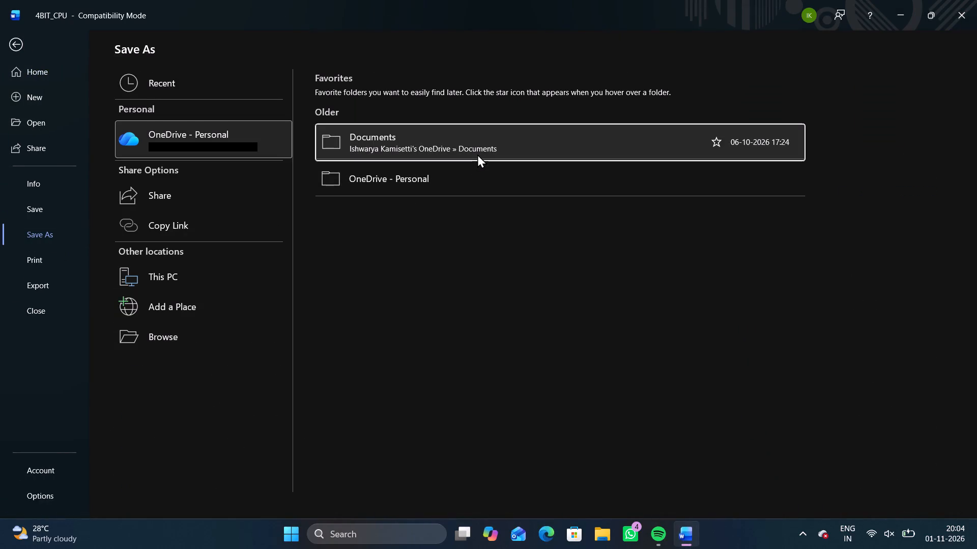
pyautogui.scroll(1, 567, 166)
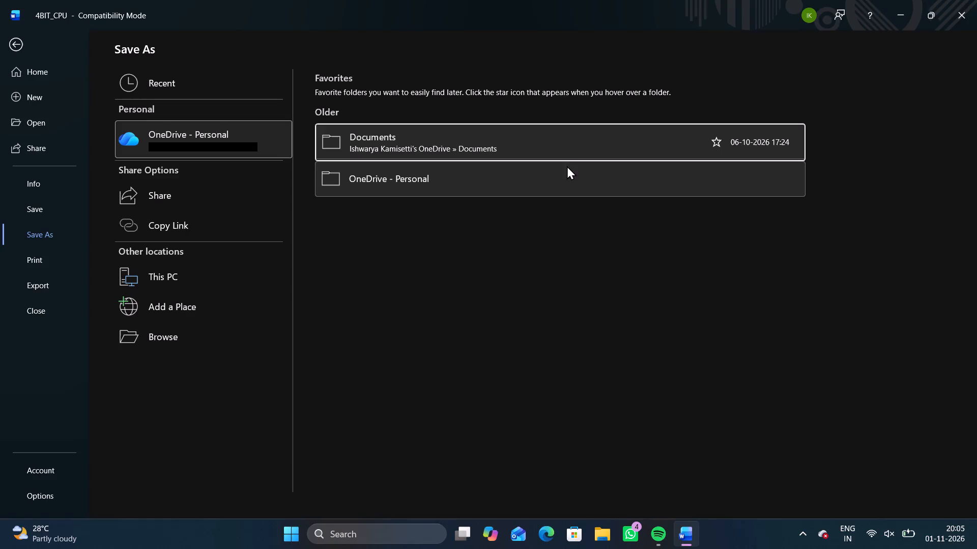
pyautogui.scroll(1, 567, 166)
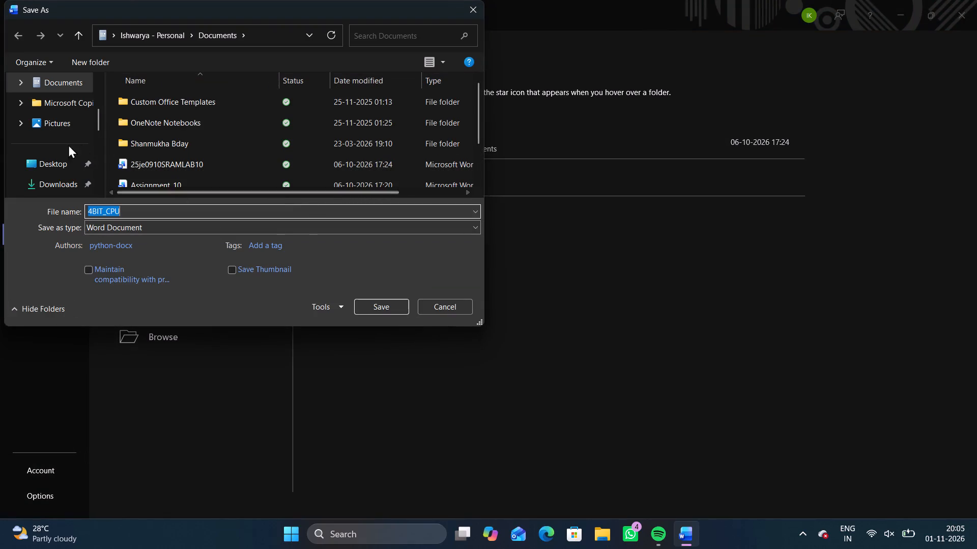
pyautogui.click(52, 175)
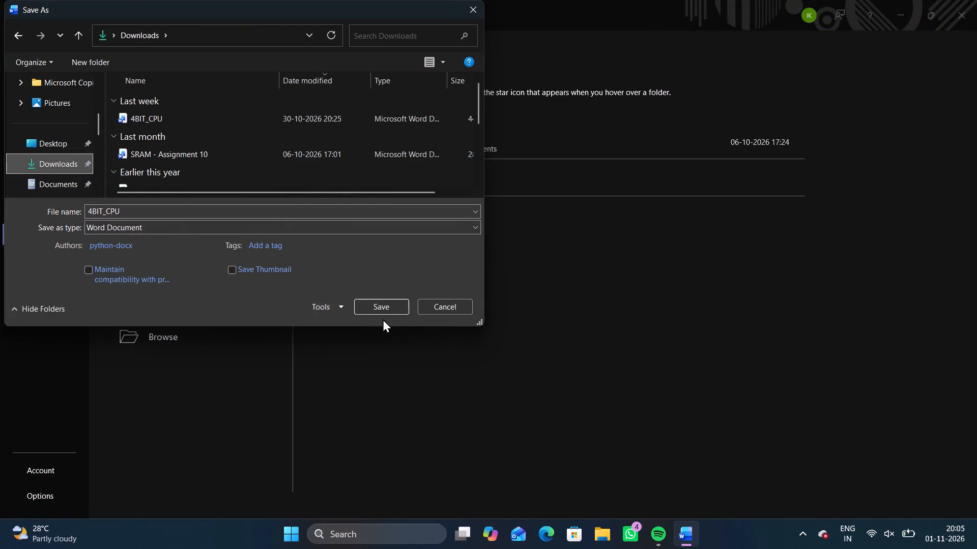
pyautogui.click(378, 297)
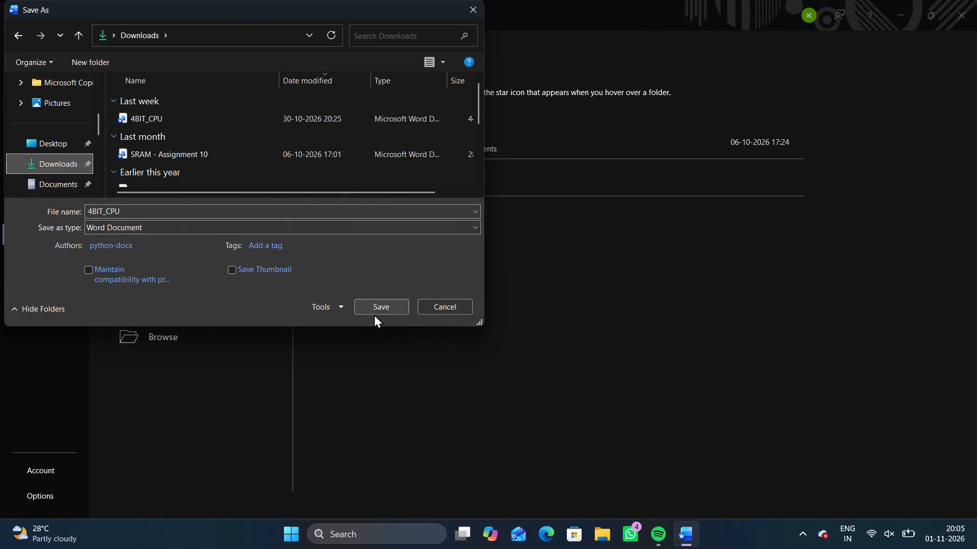
pyautogui.click(374, 314)
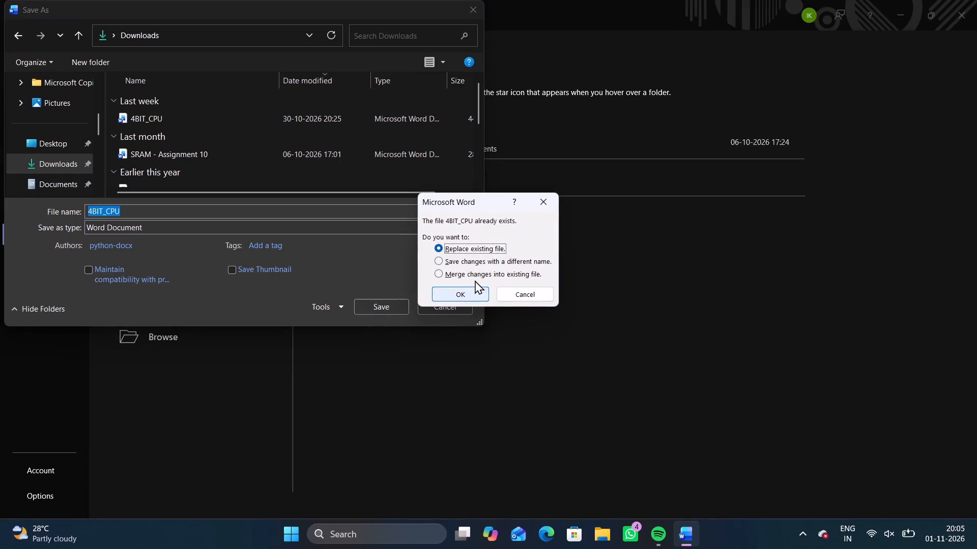
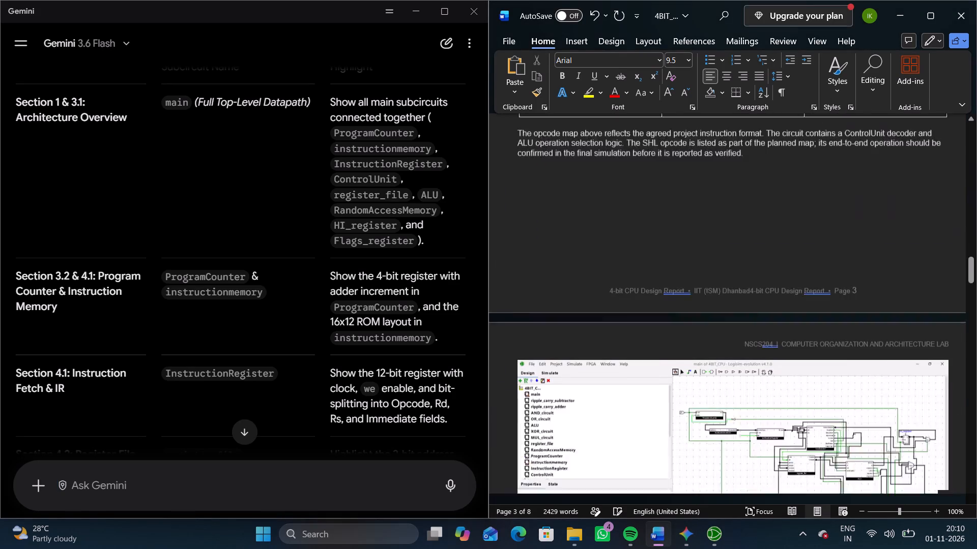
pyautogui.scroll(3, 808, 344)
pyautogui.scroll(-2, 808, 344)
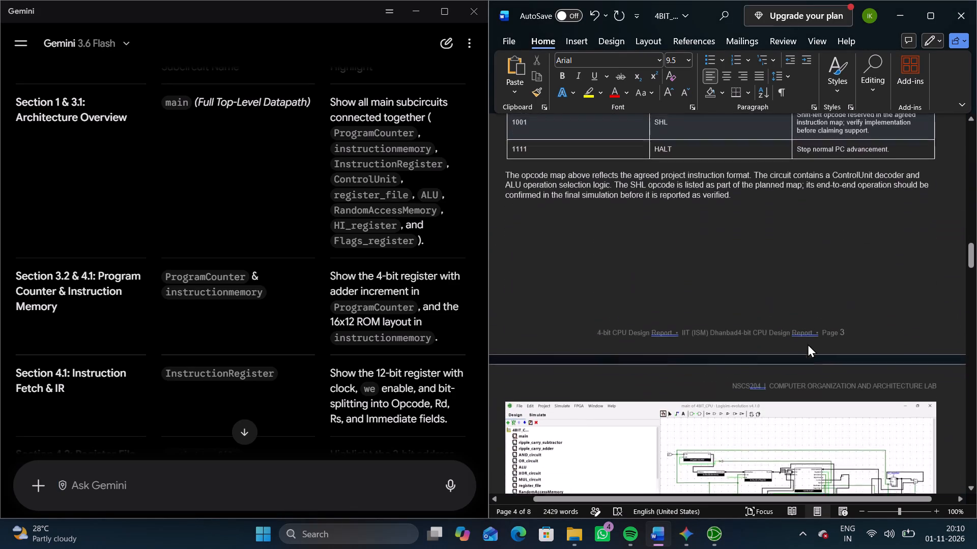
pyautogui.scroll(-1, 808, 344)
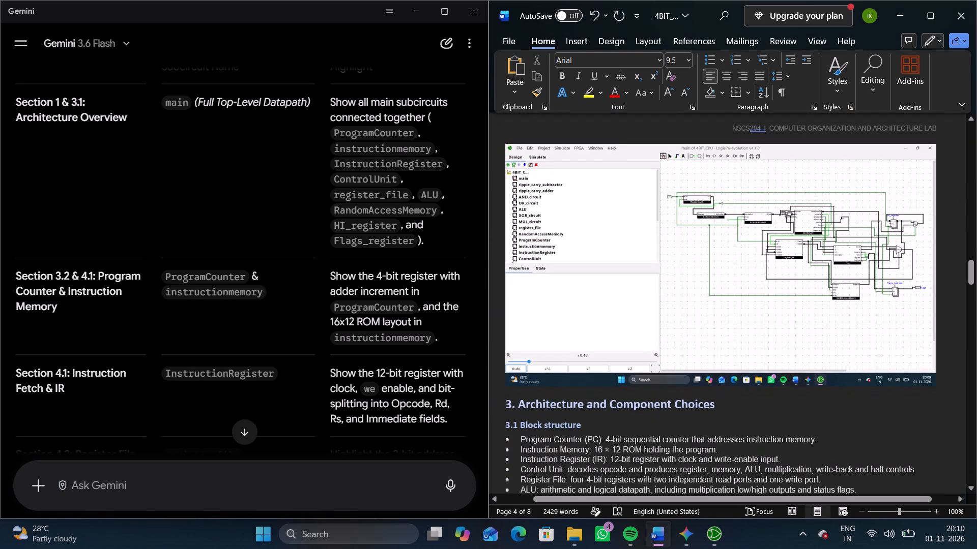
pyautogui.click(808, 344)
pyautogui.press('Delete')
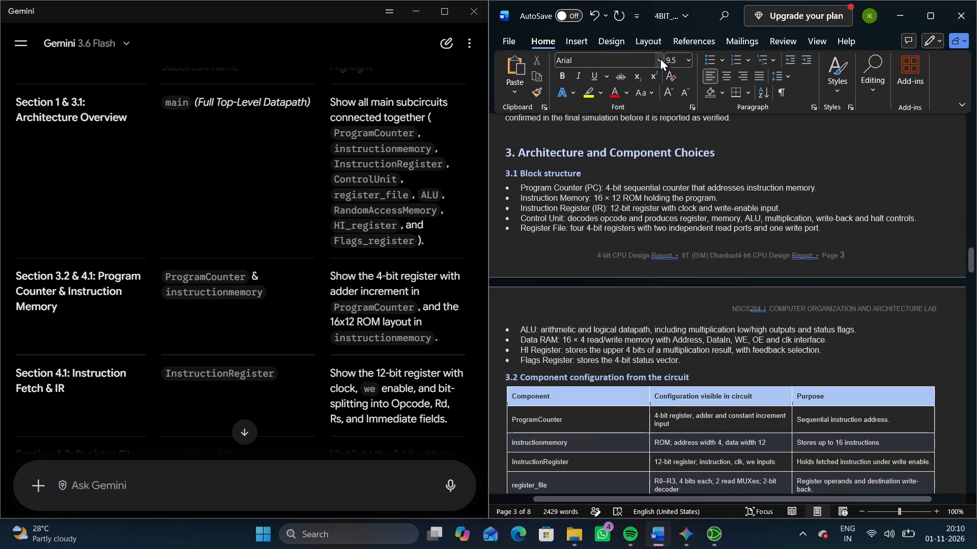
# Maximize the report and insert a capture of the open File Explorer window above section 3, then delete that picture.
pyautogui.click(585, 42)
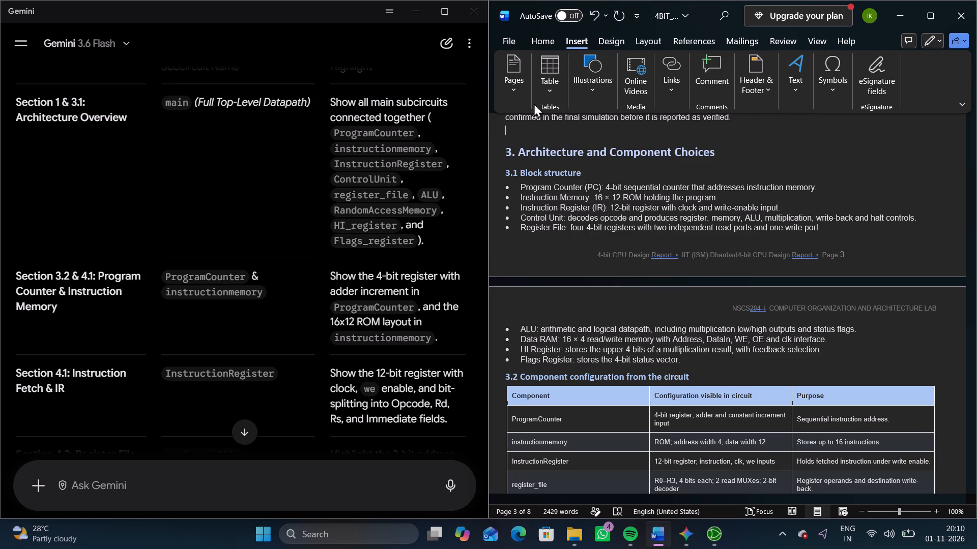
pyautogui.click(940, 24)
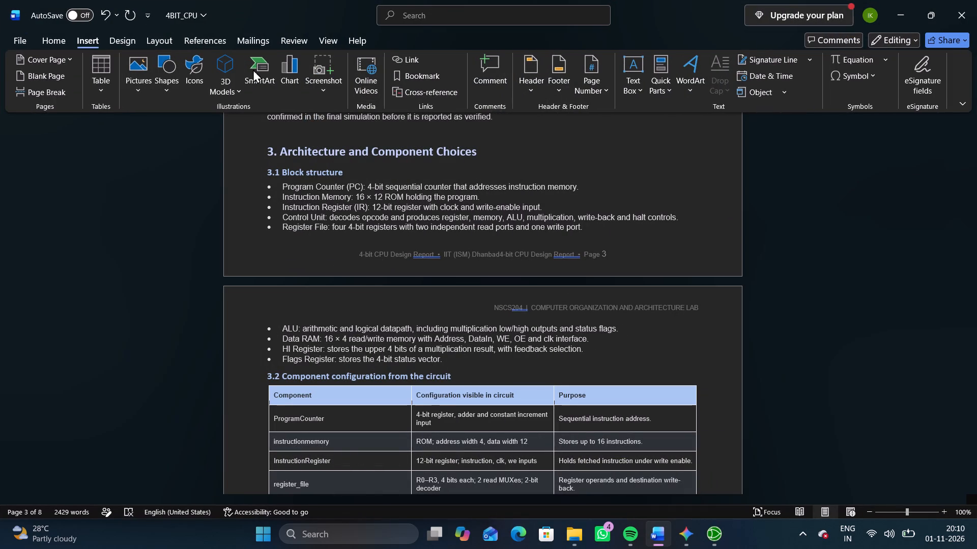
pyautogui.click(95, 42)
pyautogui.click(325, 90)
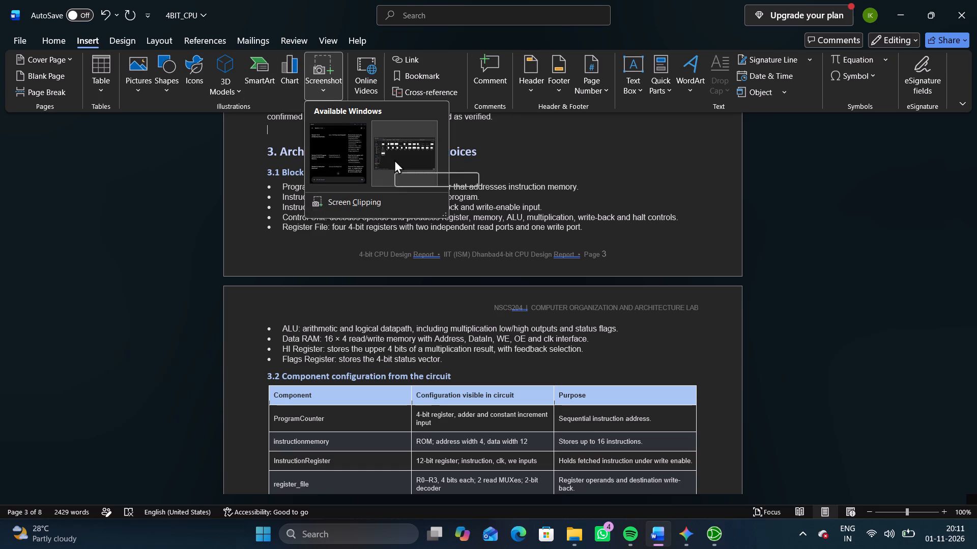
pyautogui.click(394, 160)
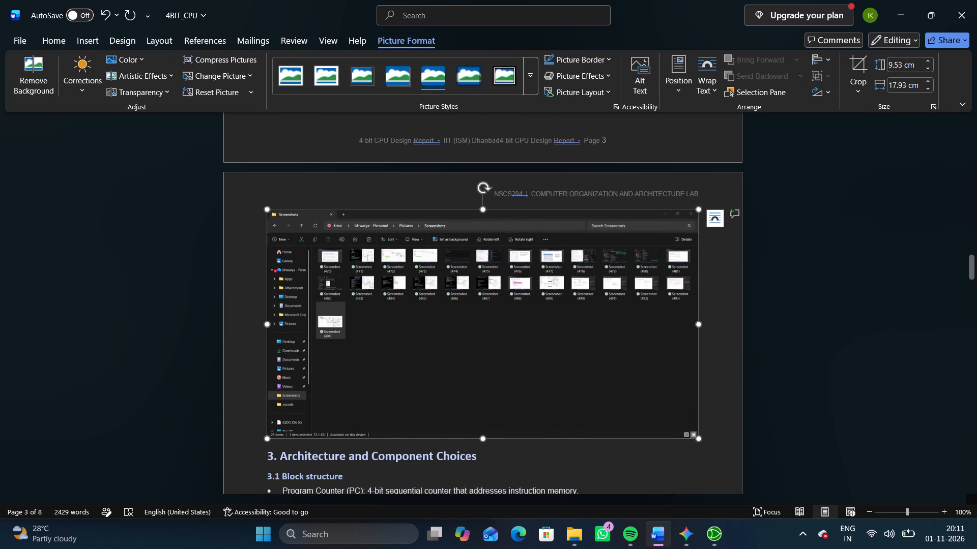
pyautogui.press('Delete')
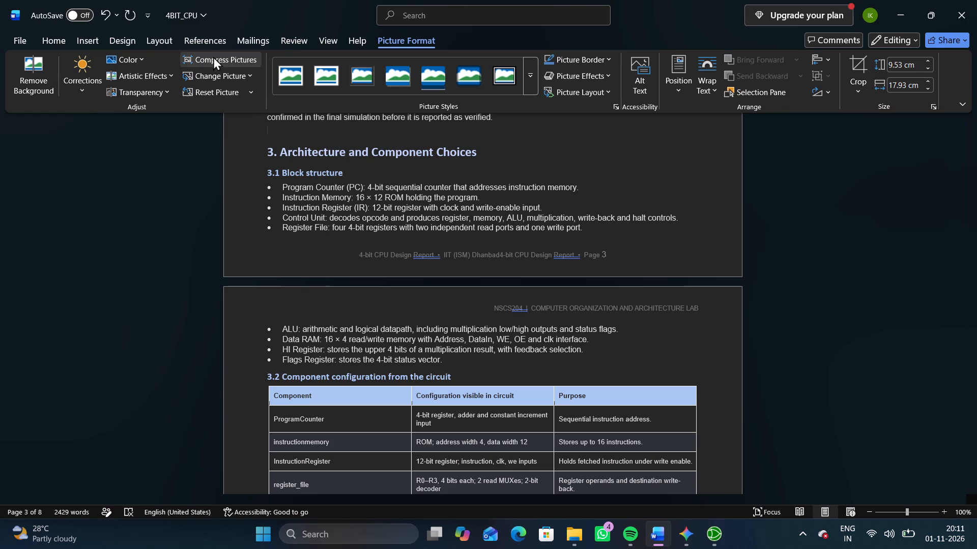
# Insert the picture Screenshot (494) from this device's Screenshots folder on the empty line above section 3, Architecture and Component Choices.
pyautogui.click(85, 43)
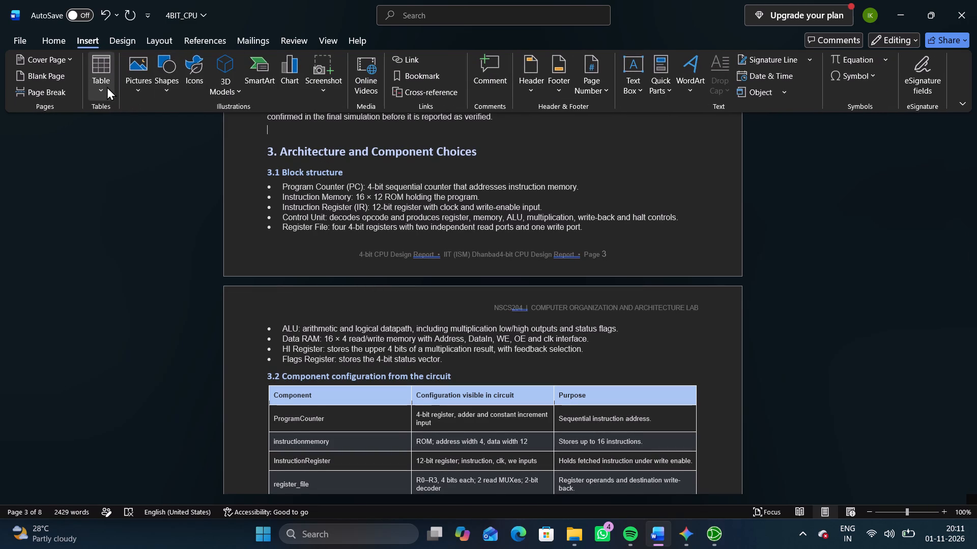
pyautogui.click(128, 74)
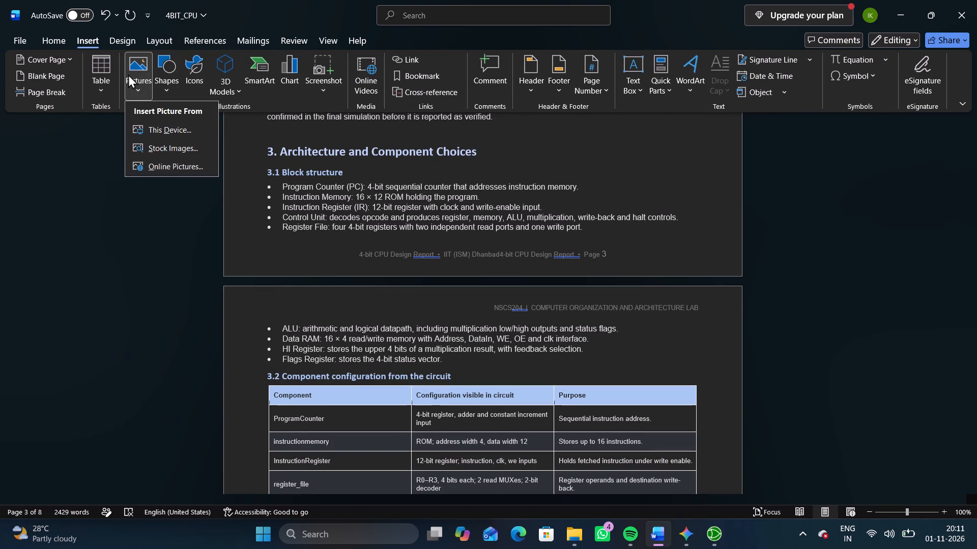
pyautogui.click(156, 128)
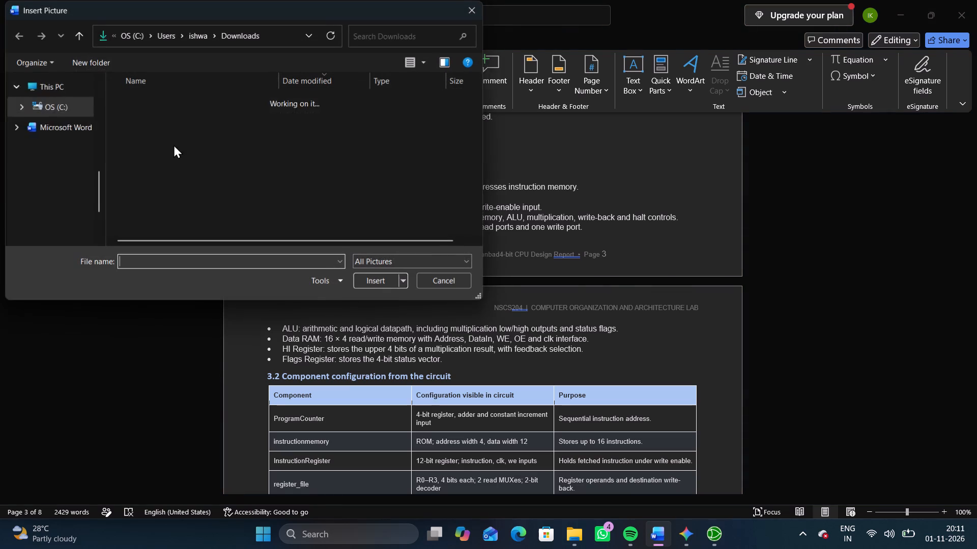
pyautogui.scroll(-1, 71, 218)
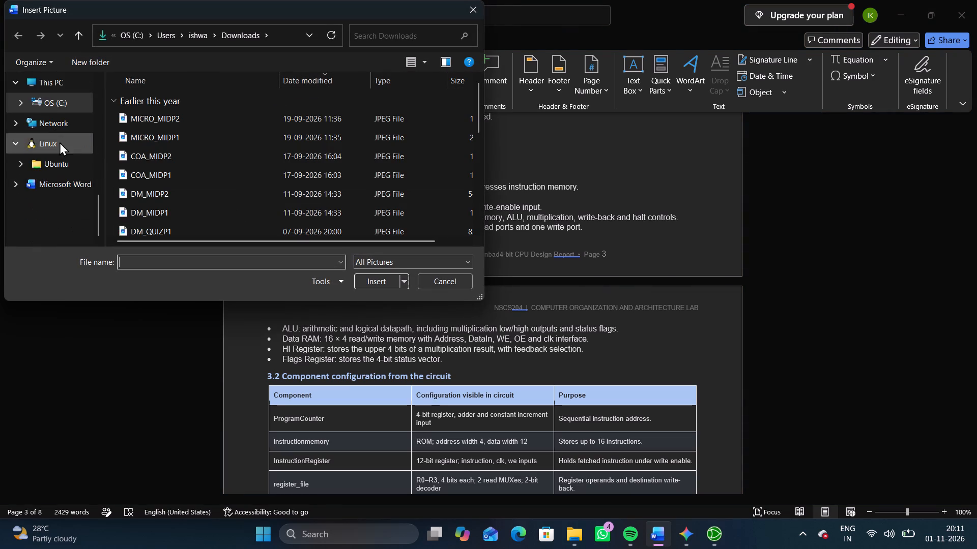
pyautogui.scroll(1, 58, 99)
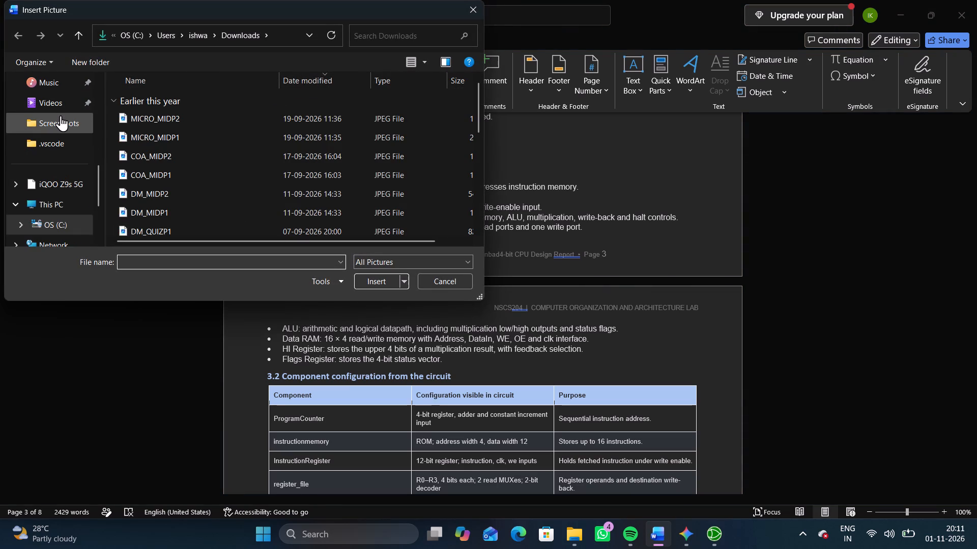
pyautogui.click(61, 115)
pyautogui.scroll(-10, 260, 153)
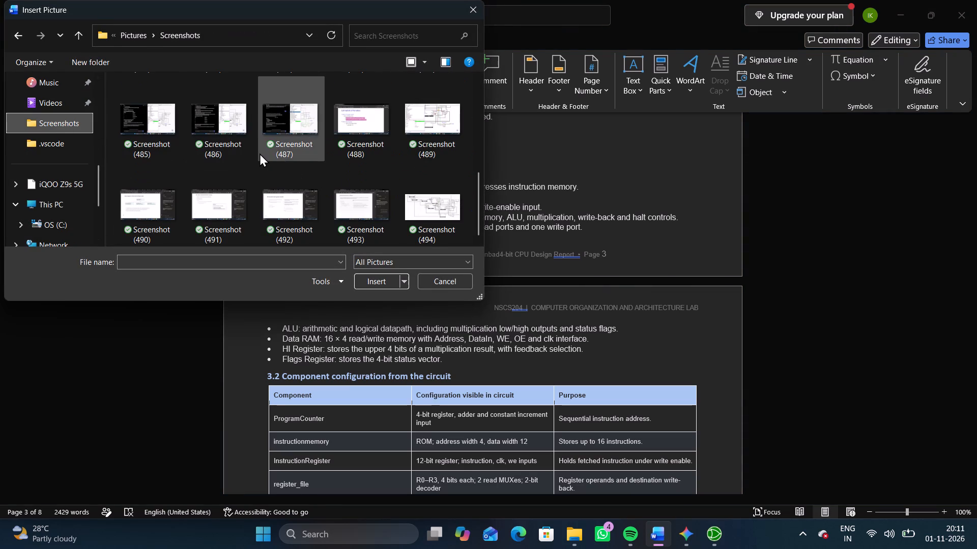
pyautogui.click(444, 185)
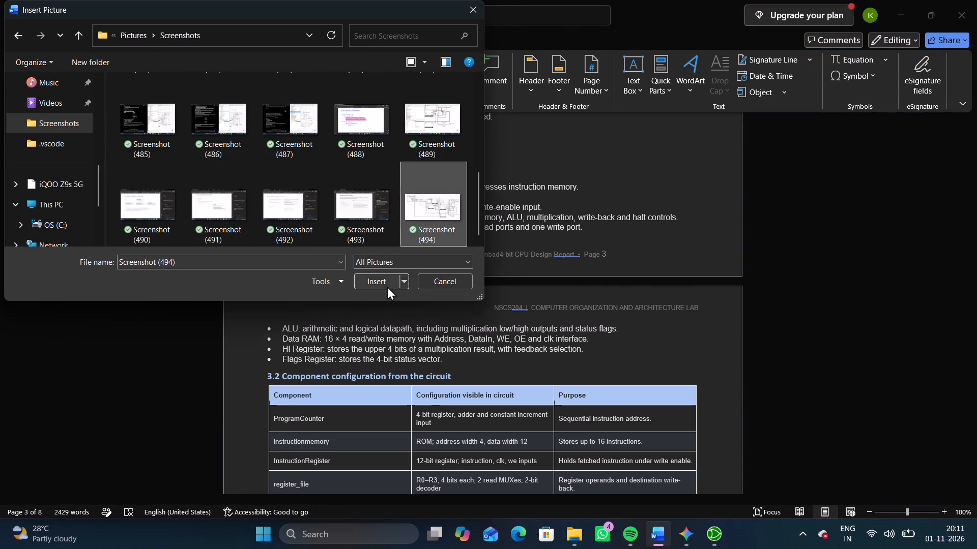
pyautogui.click(389, 279)
pyautogui.scroll(-1, 598, 299)
pyautogui.scroll(1, 598, 299)
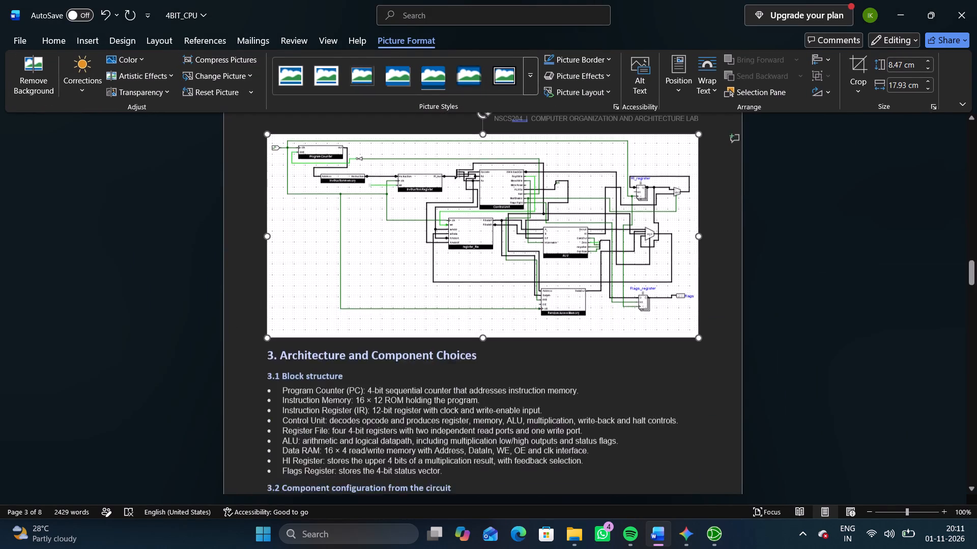
pyautogui.scroll(2, 598, 299)
pyautogui.scroll(-3, 598, 299)
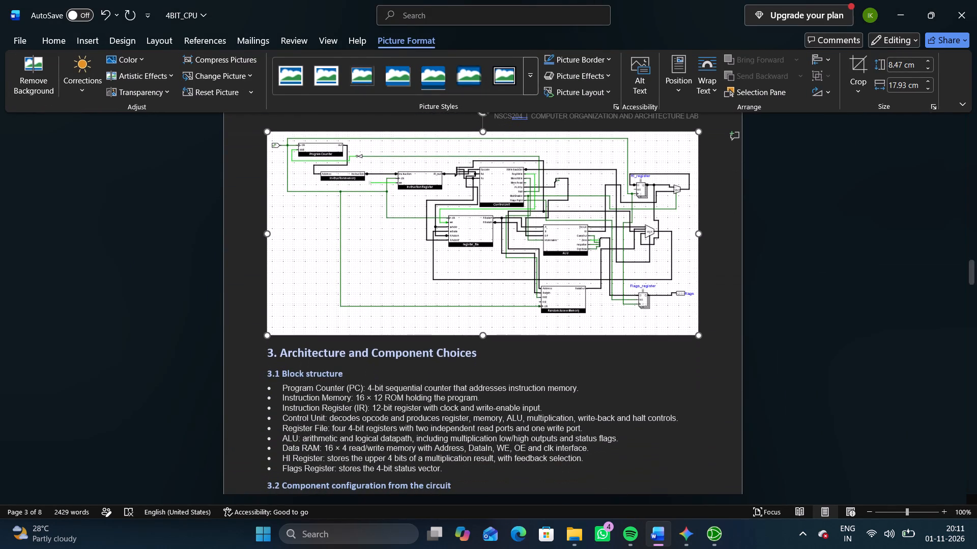
pyautogui.scroll(-1, 598, 299)
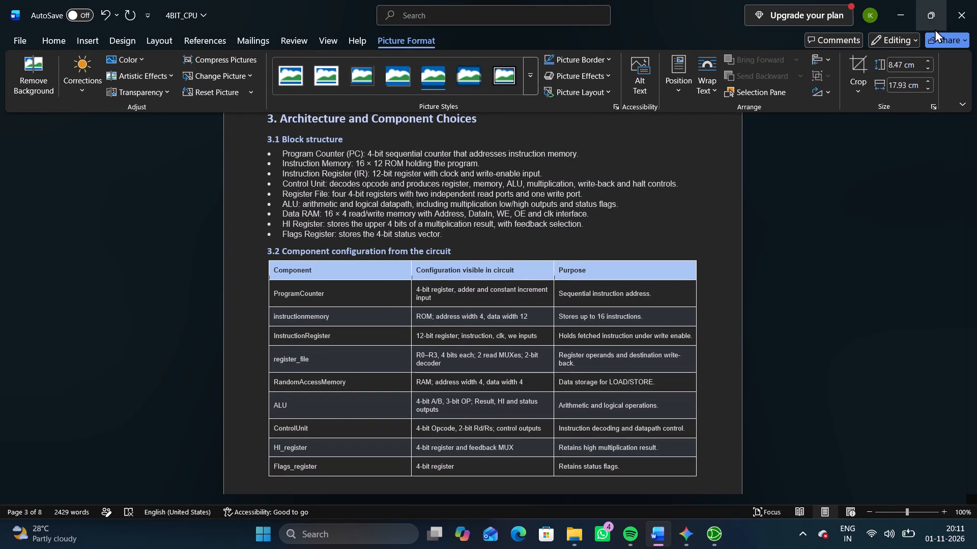
# Check Gemini's screenshot mapping for section 3.2, and in Logisim open the ProgramCounter circuit, fit it to the view and save a full-screen screenshot.
pyautogui.click(877, 61)
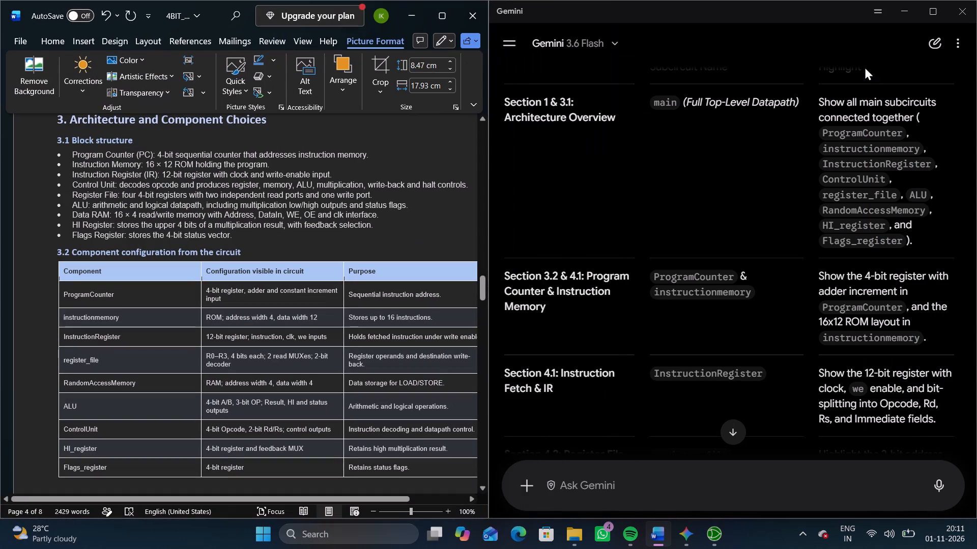
pyautogui.scroll(-1, 699, 282)
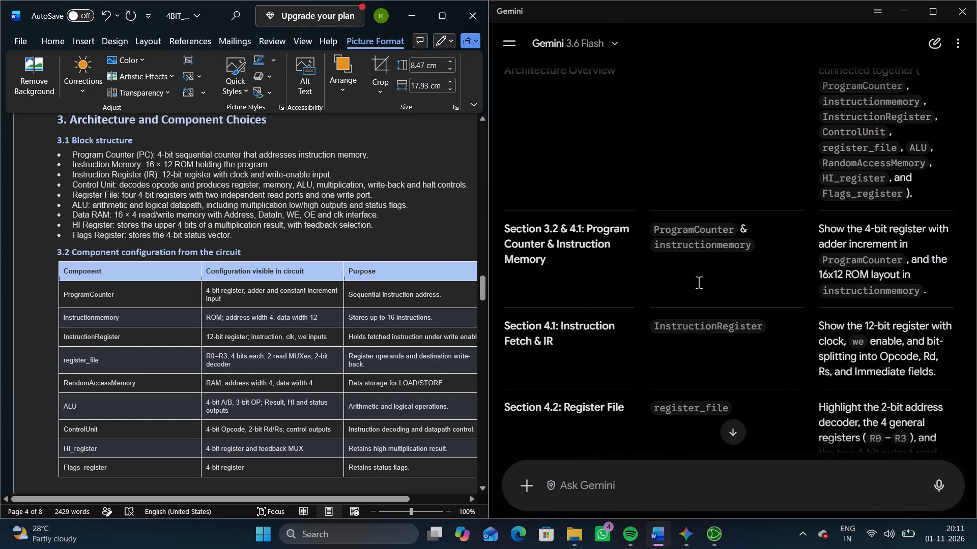
pyautogui.scroll(-2, 699, 282)
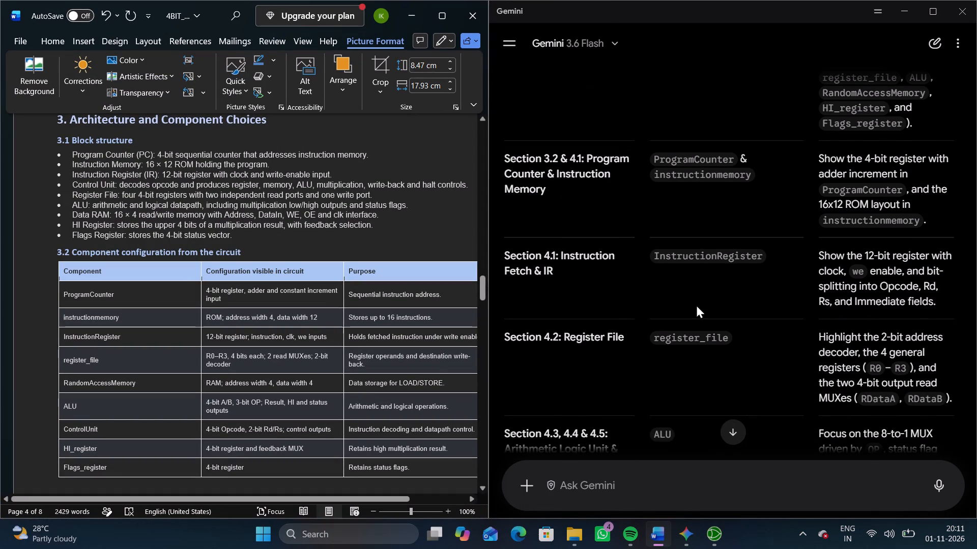
pyautogui.scroll(3, 696, 304)
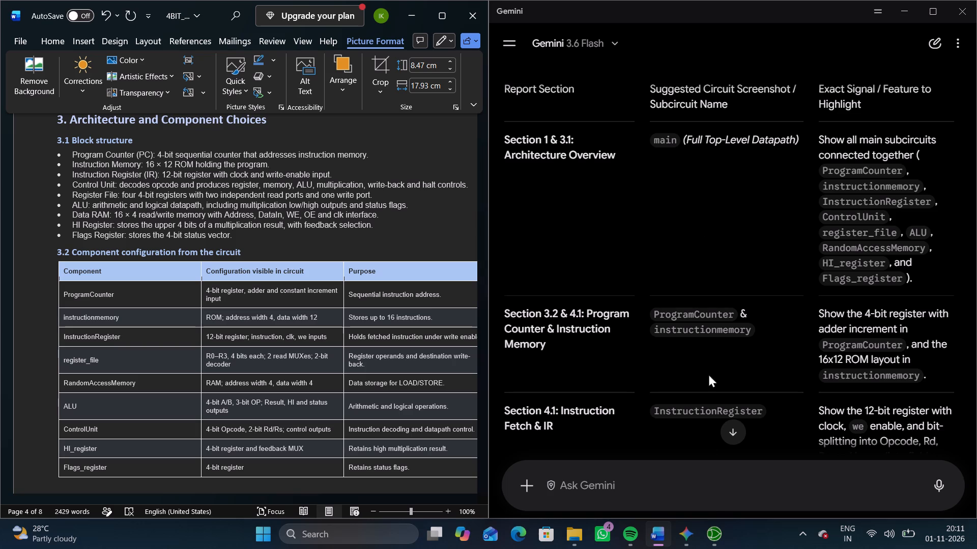
pyautogui.click(710, 548)
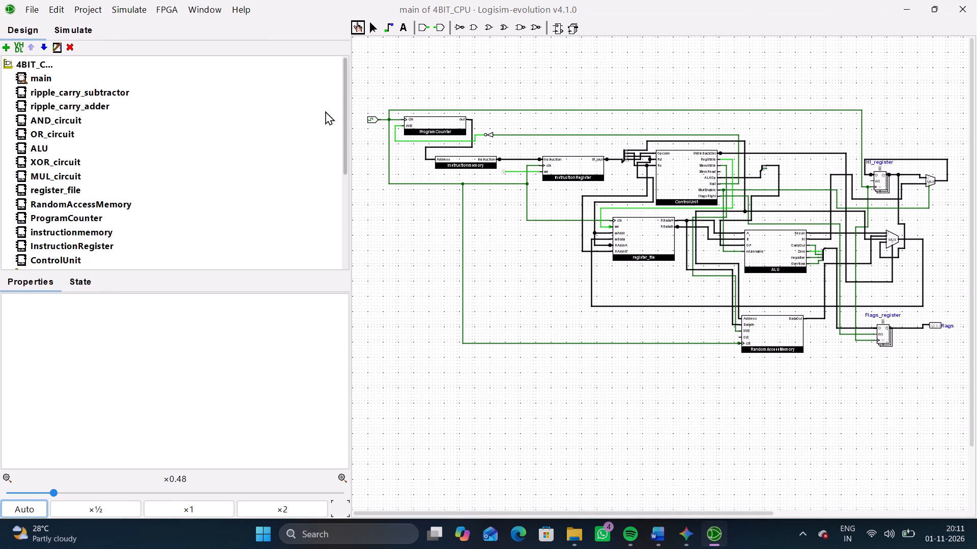
pyautogui.doubleClick(20, 218)
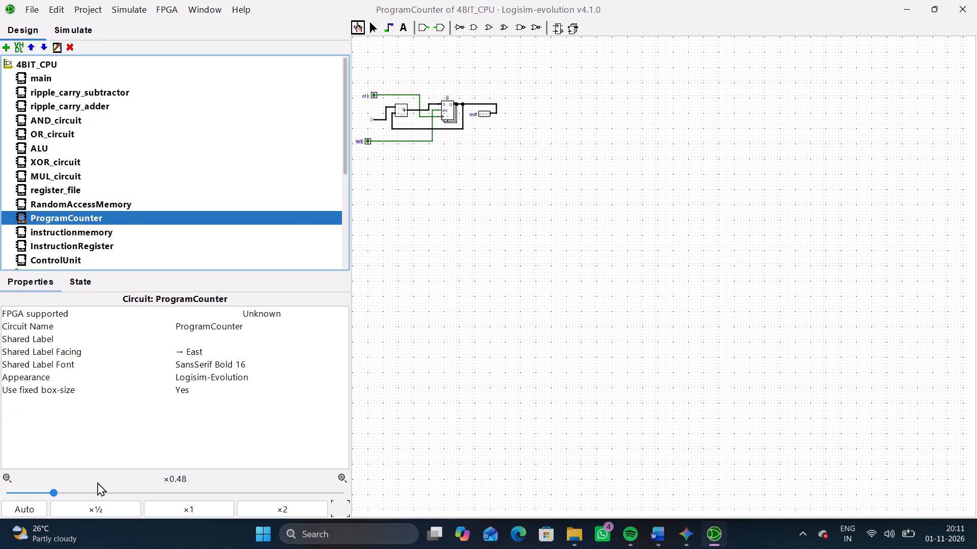
pyautogui.click(32, 513)
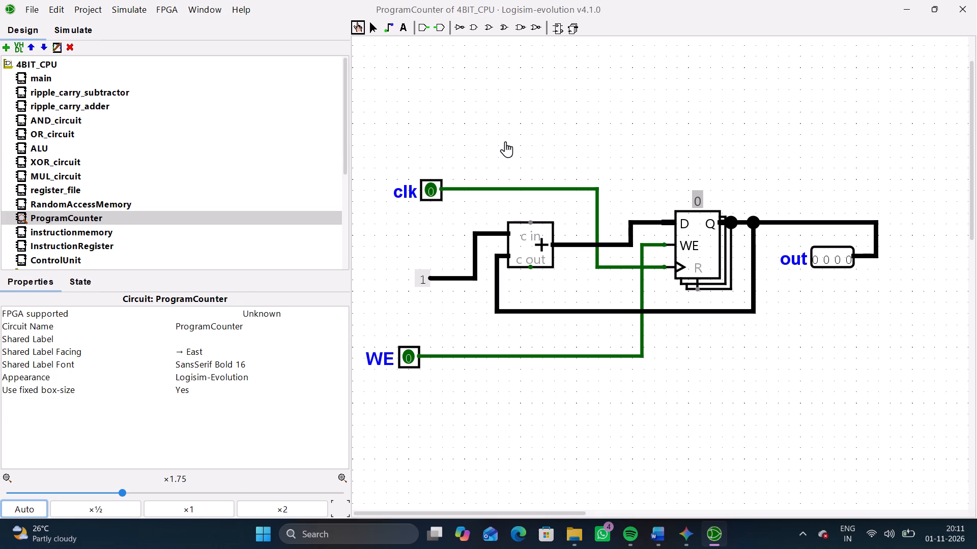
pyautogui.press('super+Print')
# Open the instructionmemory circuit, fit it to the view, save a full-screen screenshot and return to the report.
pyautogui.doubleClick(42, 234)
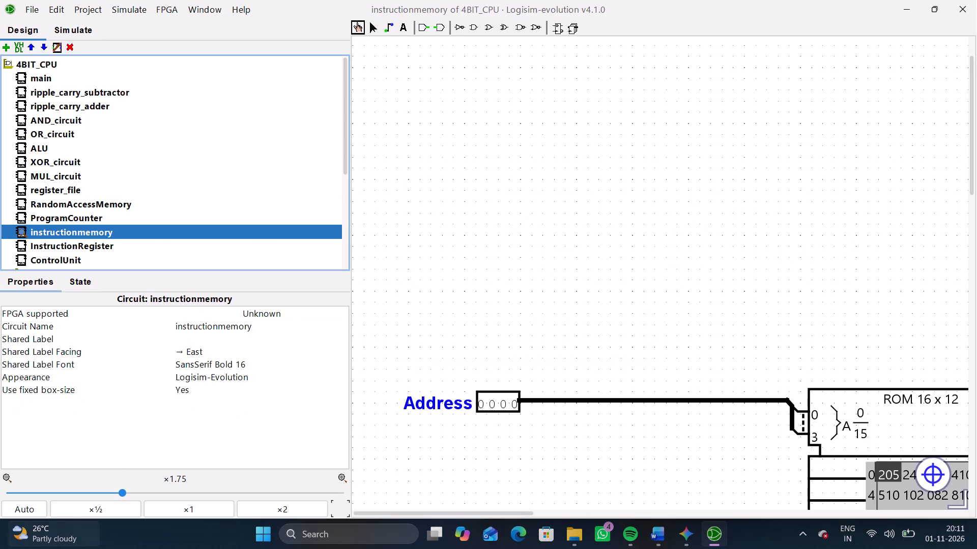
pyautogui.click(21, 507)
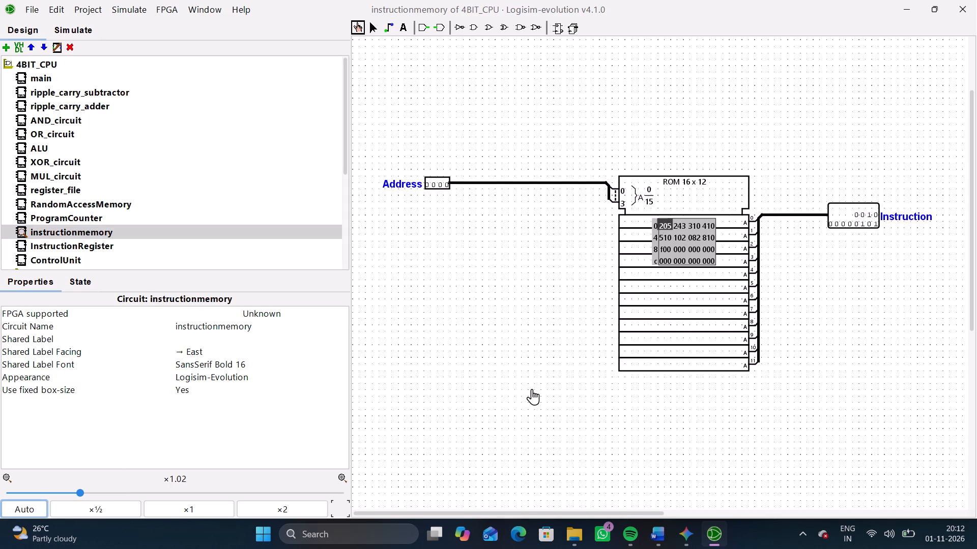
pyautogui.press('super+Print')
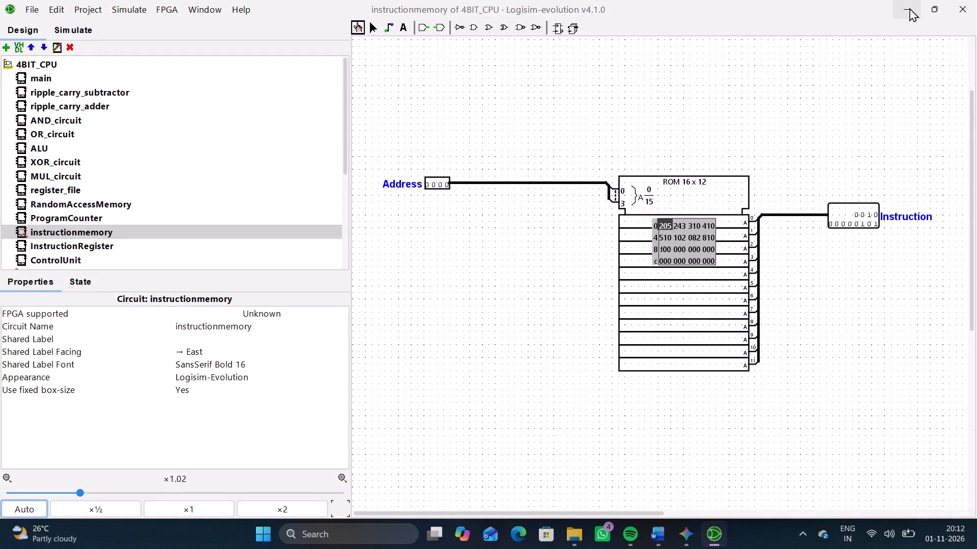
pyautogui.click(909, 8)
# Examine the report around the section 3.2 component table and the start of section 4 for a place to insert the screenshots.
pyautogui.scroll(-1, 787, 268)
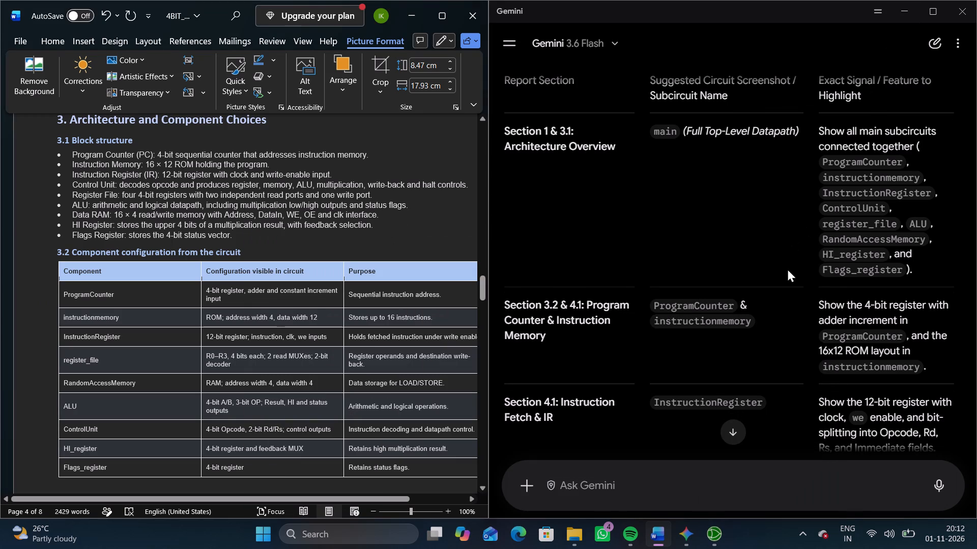
pyautogui.scroll(-1, 787, 268)
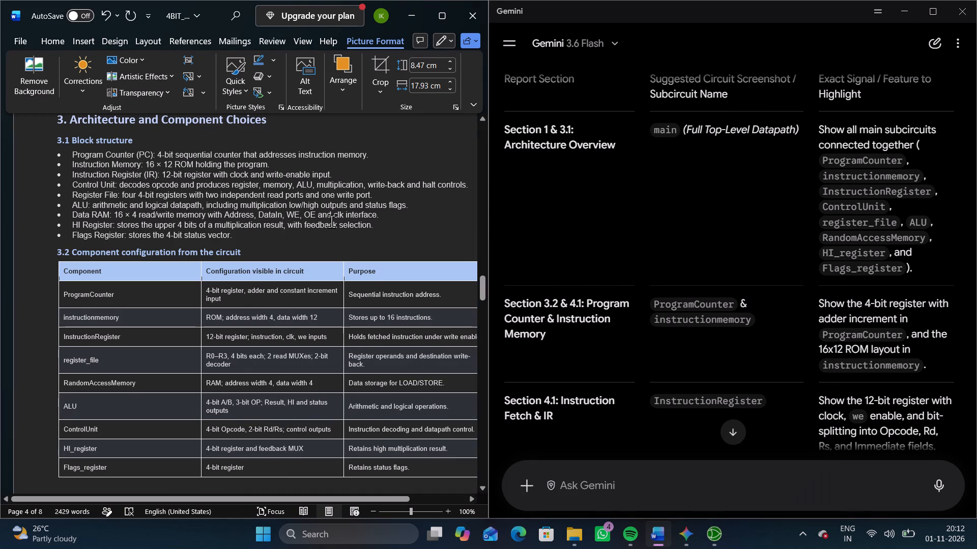
pyautogui.scroll(-1, 331, 221)
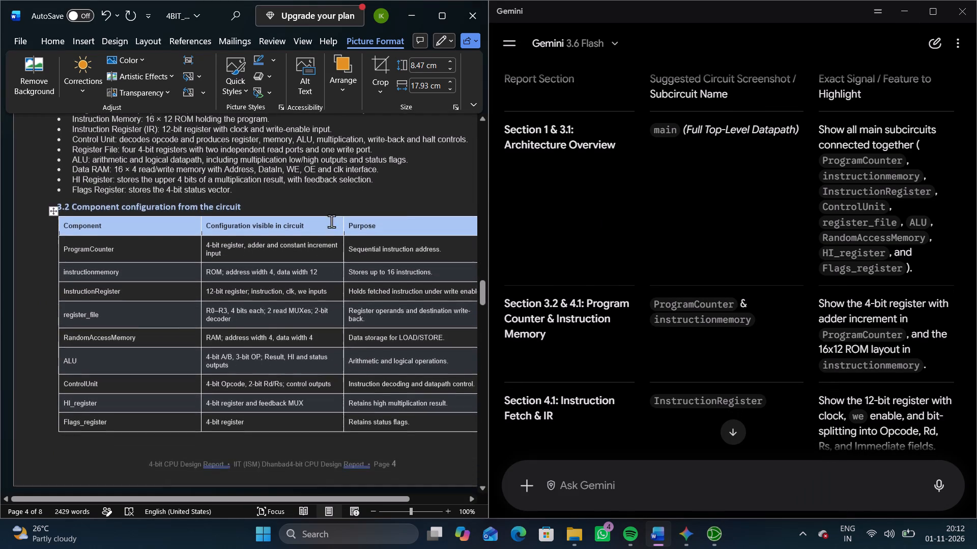
pyautogui.scroll(-2, 331, 221)
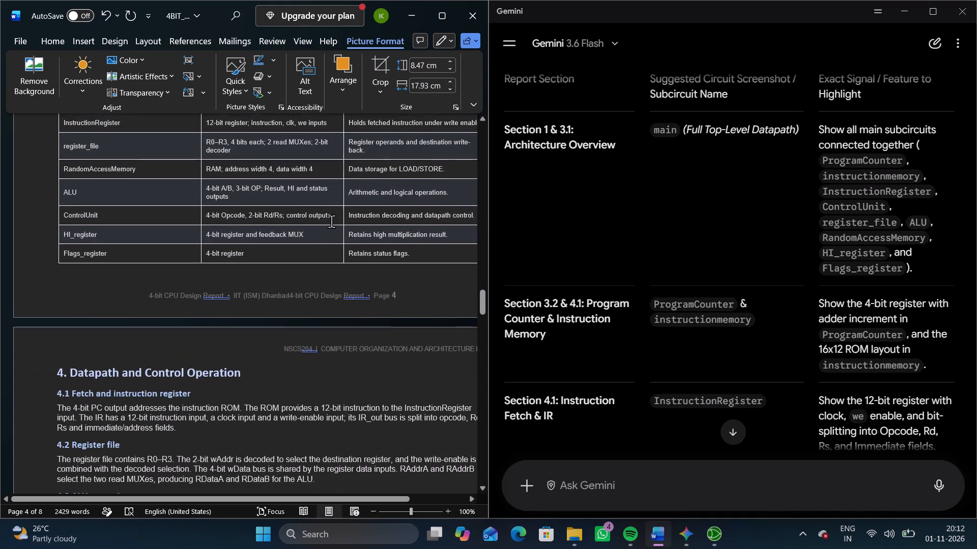
pyautogui.scroll(3, 331, 221)
pyautogui.scroll(-1, 331, 221)
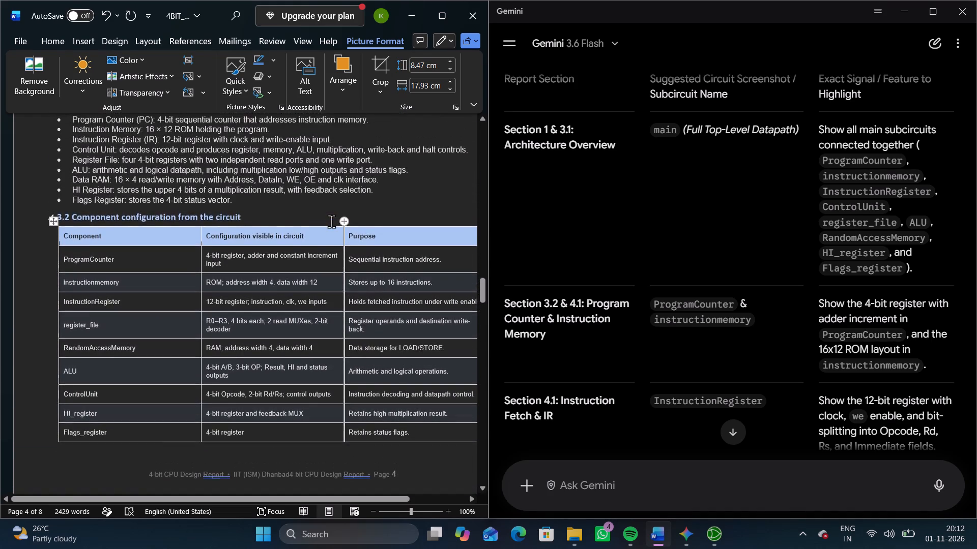
pyautogui.scroll(-1, 331, 221)
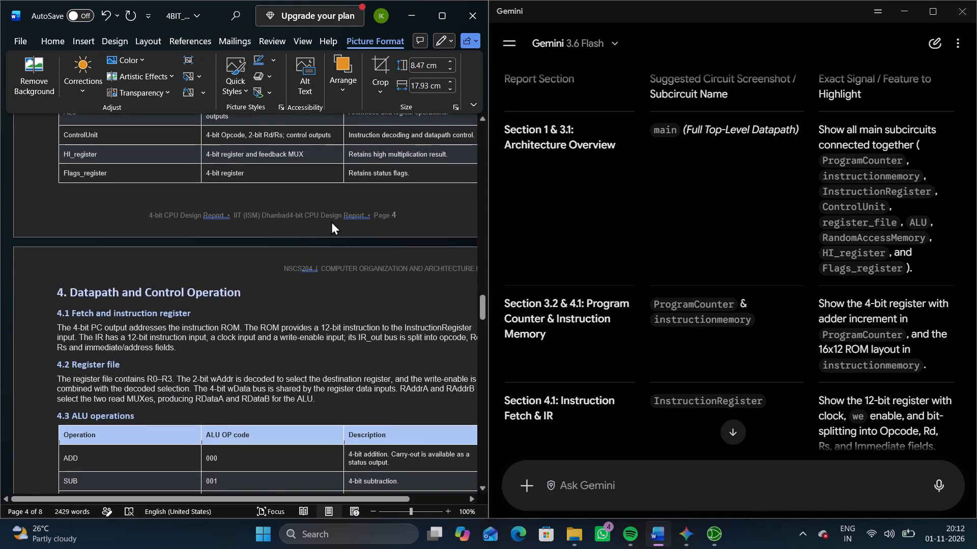
pyautogui.scroll(-1, 331, 221)
pyautogui.scroll(2, 331, 221)
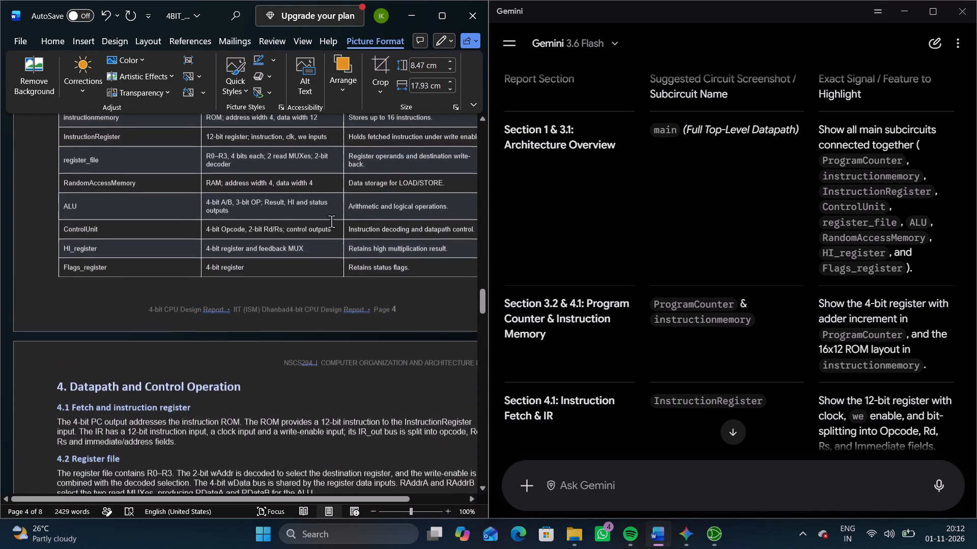
pyautogui.scroll(1, 331, 221)
pyautogui.hscroll(-1, 331, 221)
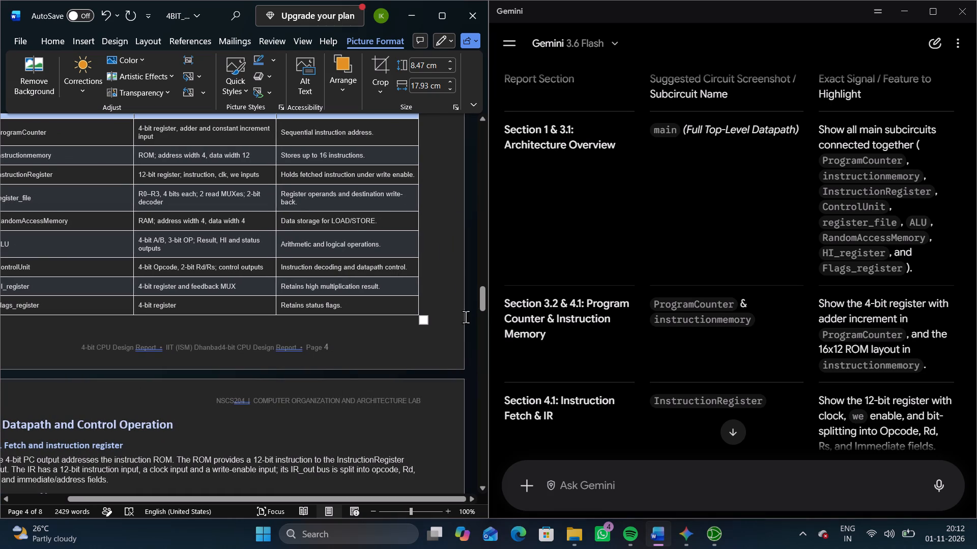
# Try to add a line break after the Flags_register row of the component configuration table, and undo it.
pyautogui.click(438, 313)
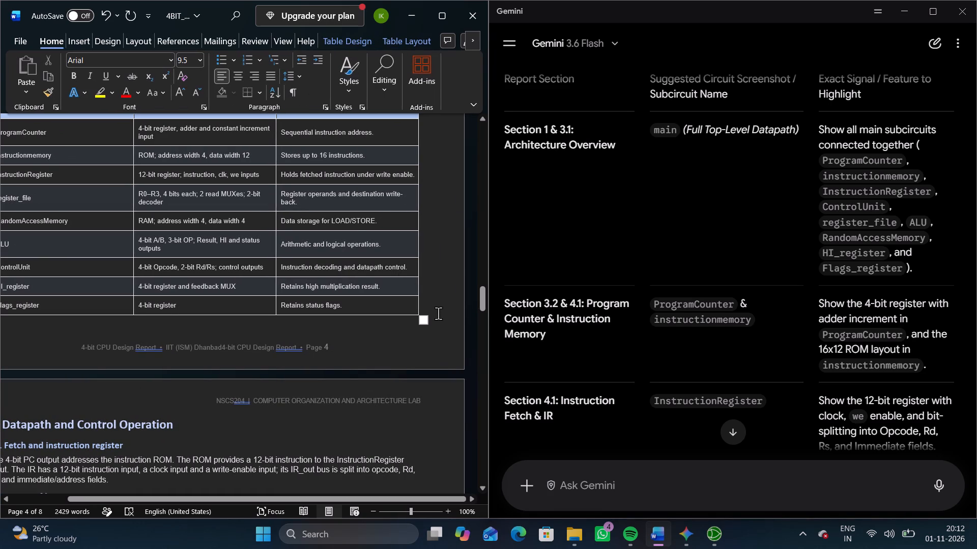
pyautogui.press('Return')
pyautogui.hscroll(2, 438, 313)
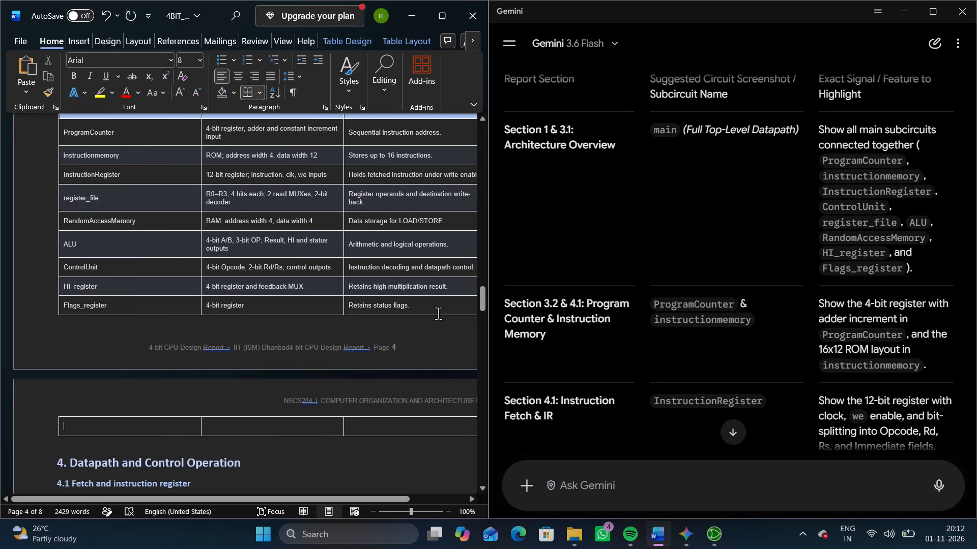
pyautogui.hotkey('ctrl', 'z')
# Add an empty line just above the section 4 heading, Datapath and Control Operation, and place the cursor on it.
pyautogui.click(455, 338)
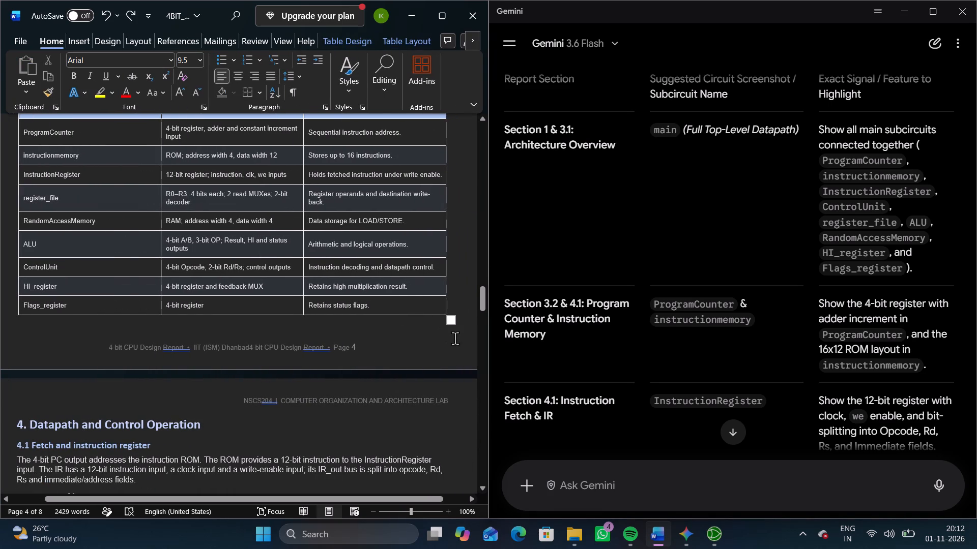
pyautogui.click(152, 410)
pyautogui.click(18, 426)
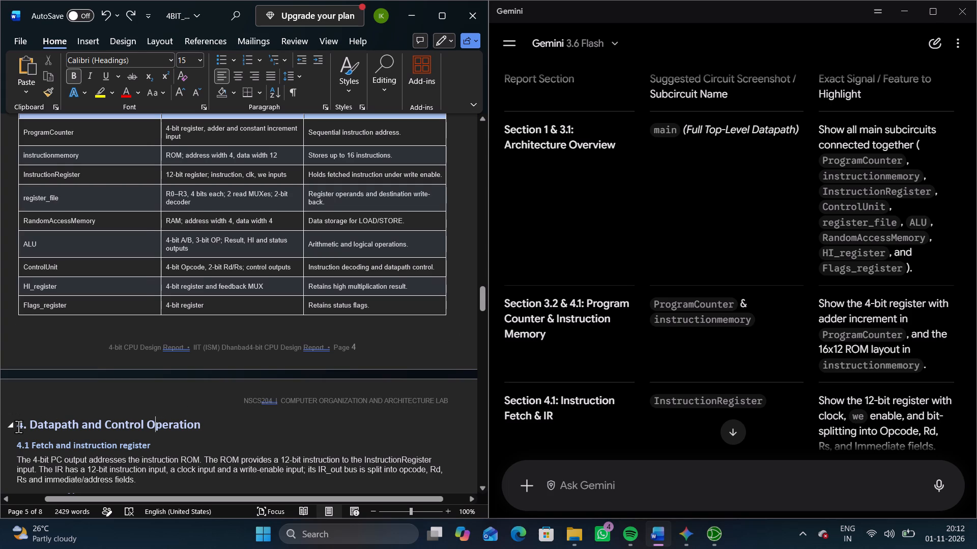
pyautogui.press('Return')
pyautogui.press('Up')
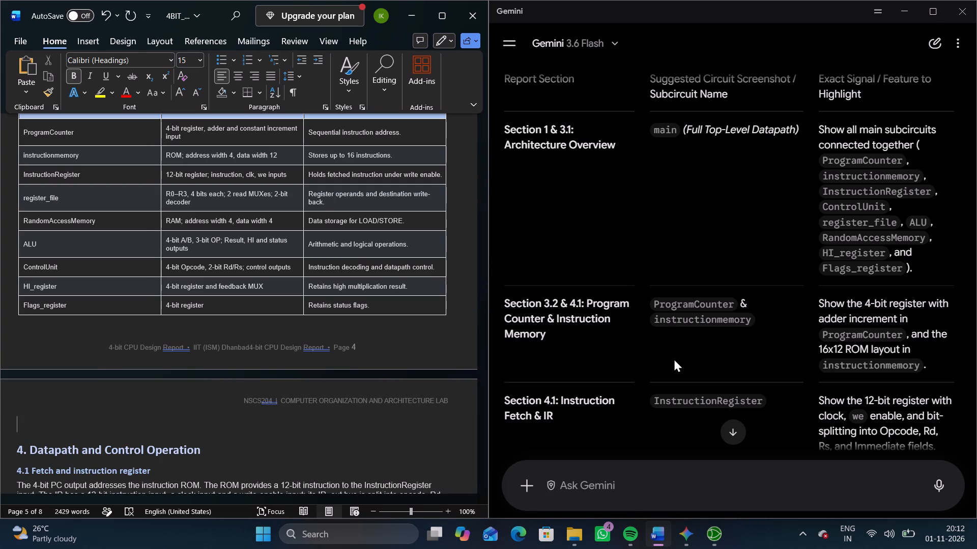
# Open Screenshot (495) from the Screenshots folder, crop it to the ProgramCounter circuit at about 1061 x 493 pixels, and save over the original.
pyautogui.click(565, 547)
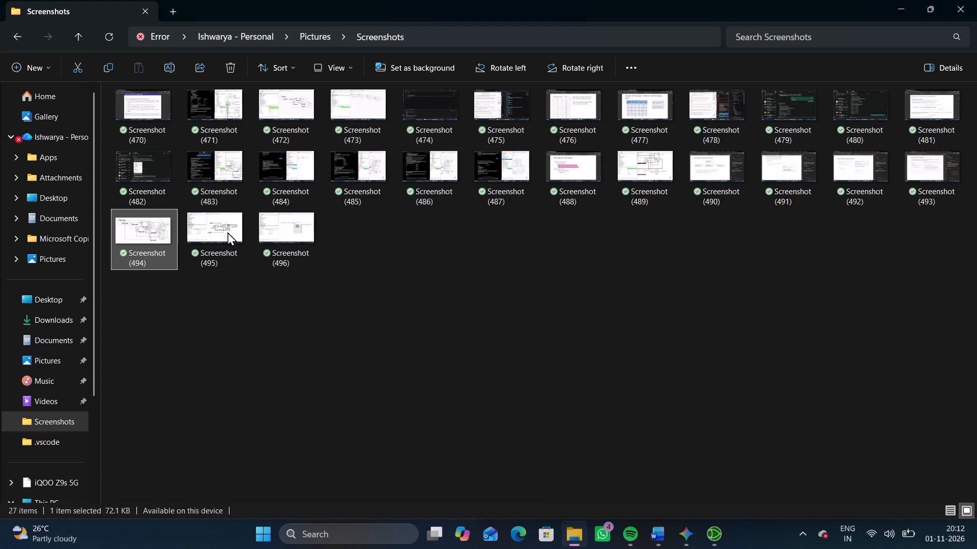
pyautogui.click(220, 248)
pyautogui.doubleClick(222, 248)
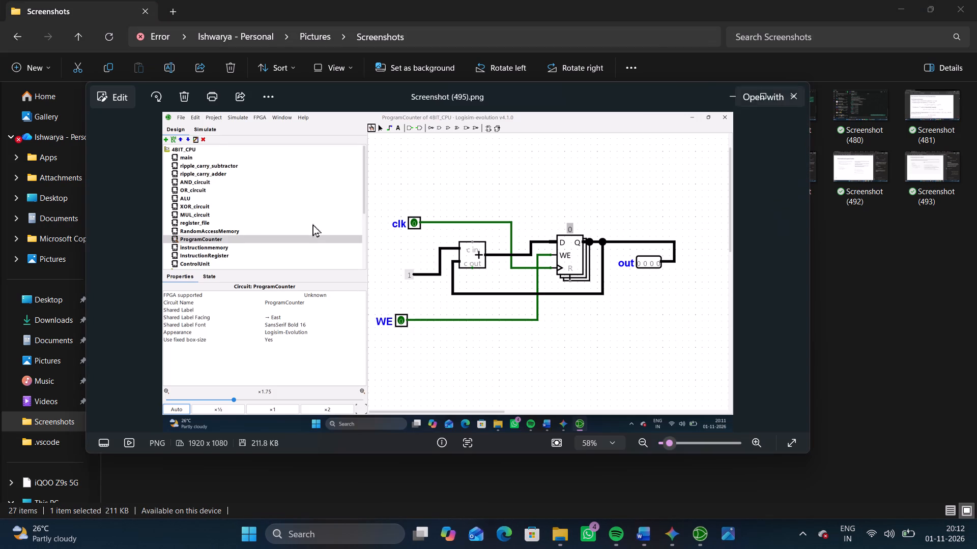
pyautogui.click(106, 103)
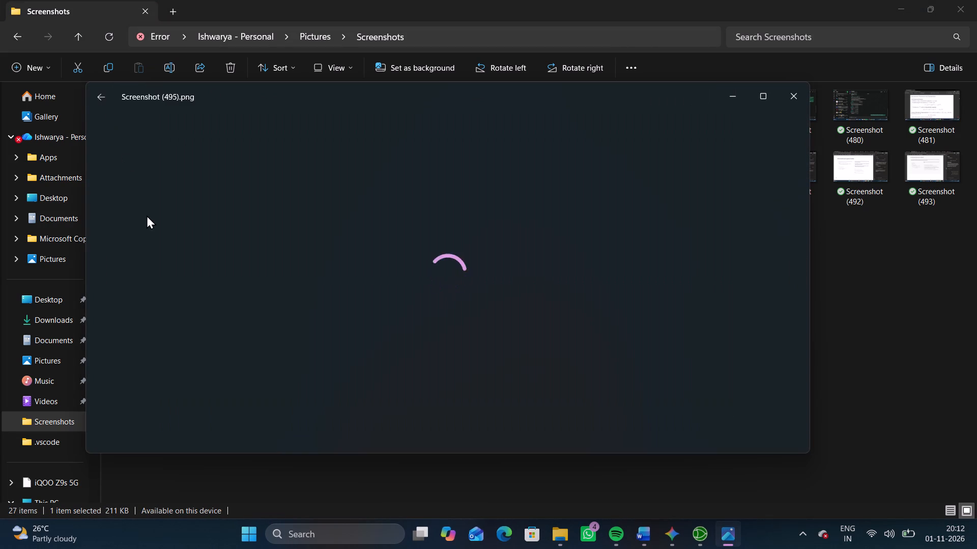
pyautogui.moveTo(298, 259); pyautogui.dragTo(300, 259)
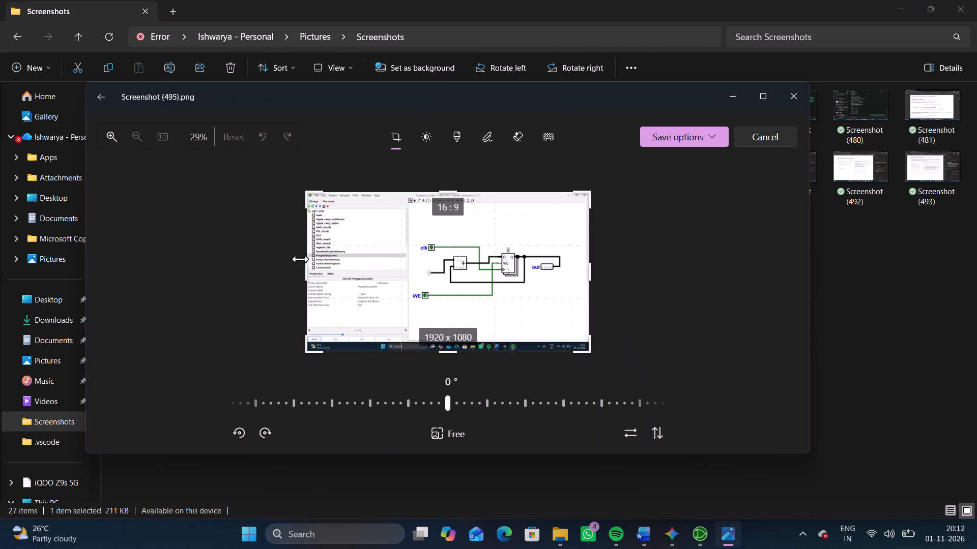
pyautogui.moveTo(300, 259); pyautogui.dragTo(397, 268)
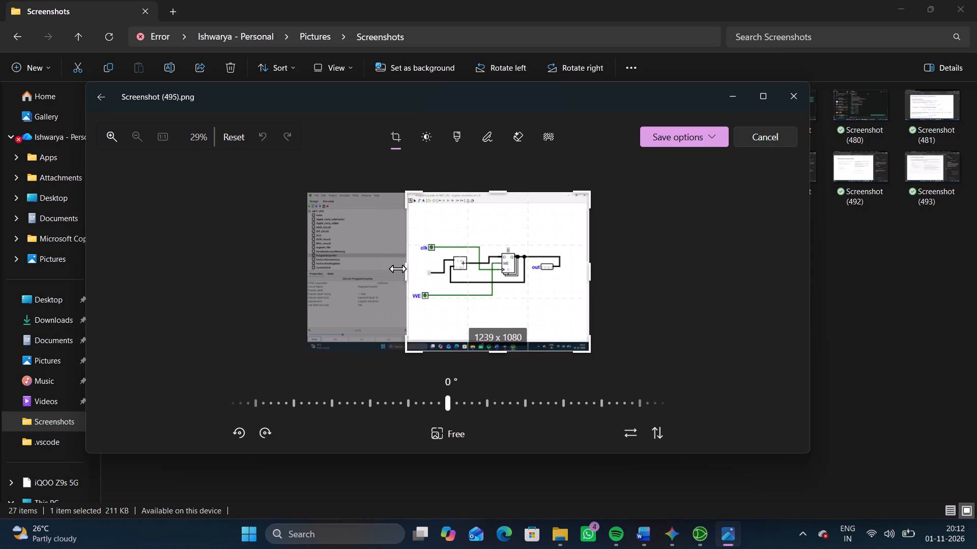
pyautogui.moveTo(397, 268); pyautogui.dragTo(397, 269)
pyautogui.moveTo(475, 353); pyautogui.dragTo(476, 323)
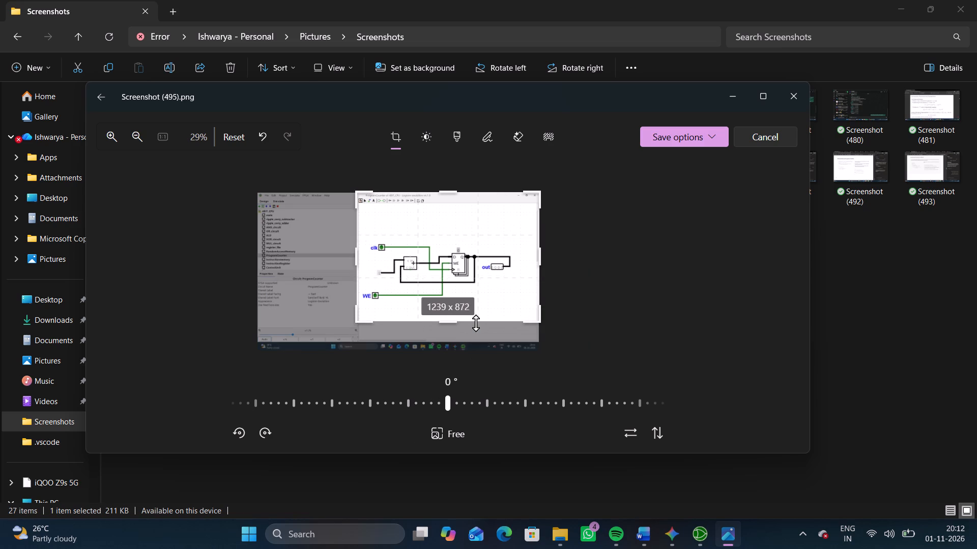
pyautogui.moveTo(476, 323); pyautogui.dragTo(478, 313)
pyautogui.moveTo(449, 192); pyautogui.dragTo(451, 214)
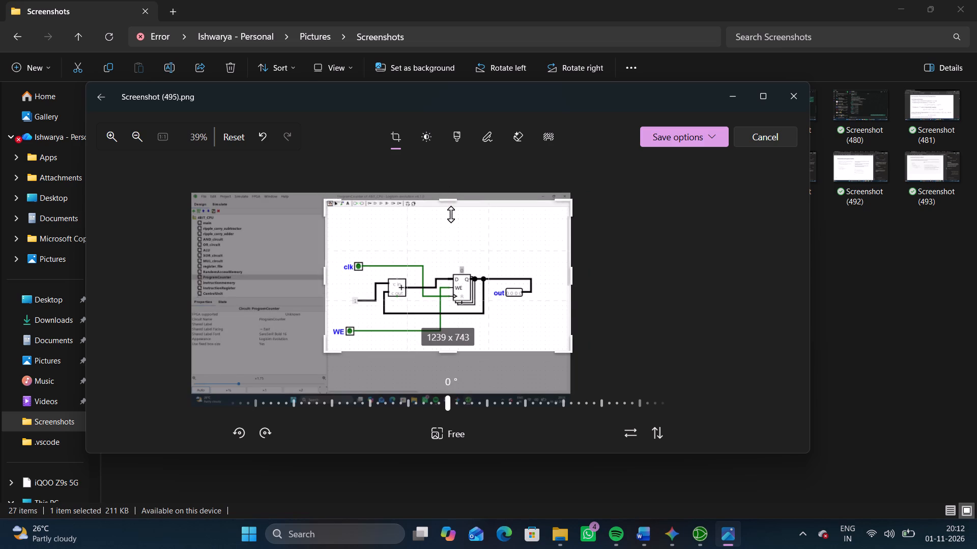
pyautogui.moveTo(451, 214); pyautogui.dragTo(461, 253)
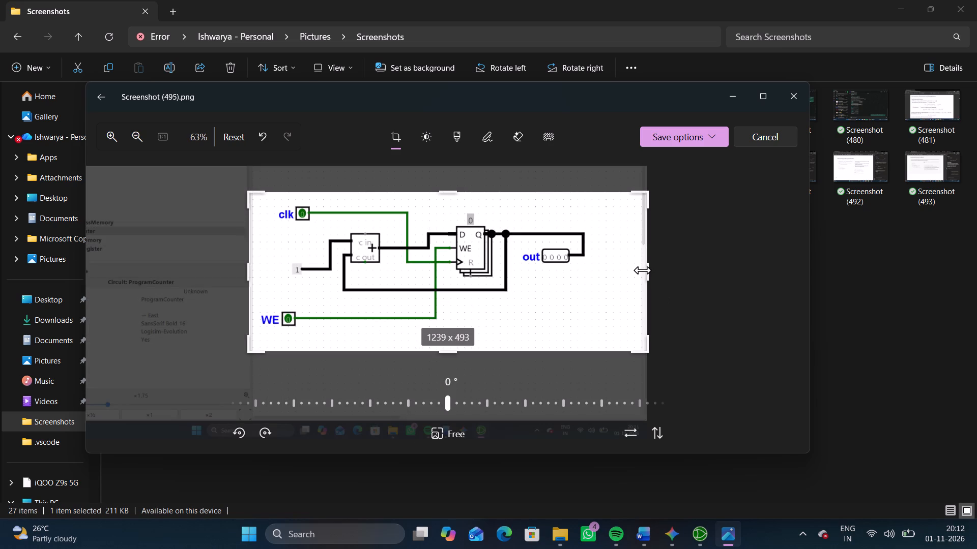
pyautogui.moveTo(642, 270); pyautogui.dragTo(584, 270)
pyautogui.click(682, 136)
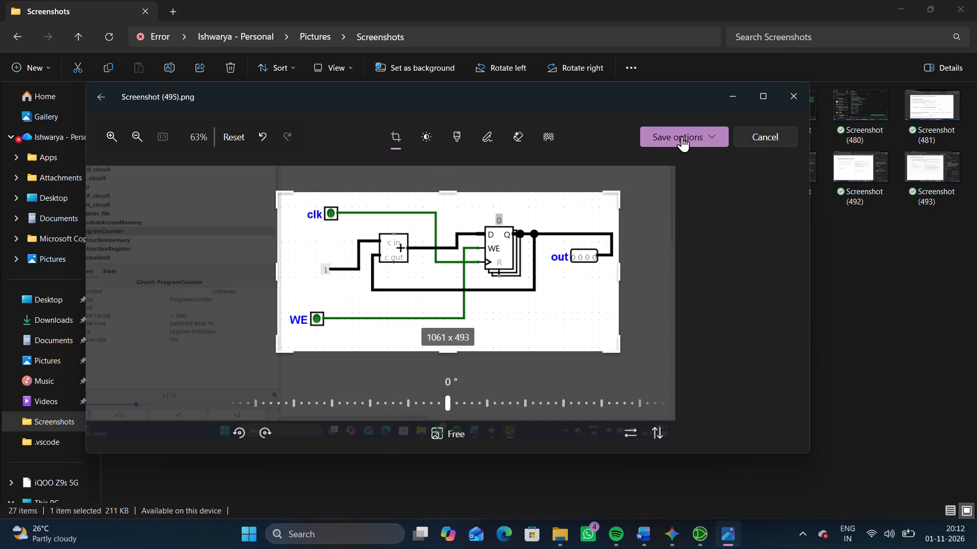
pyautogui.click(681, 180)
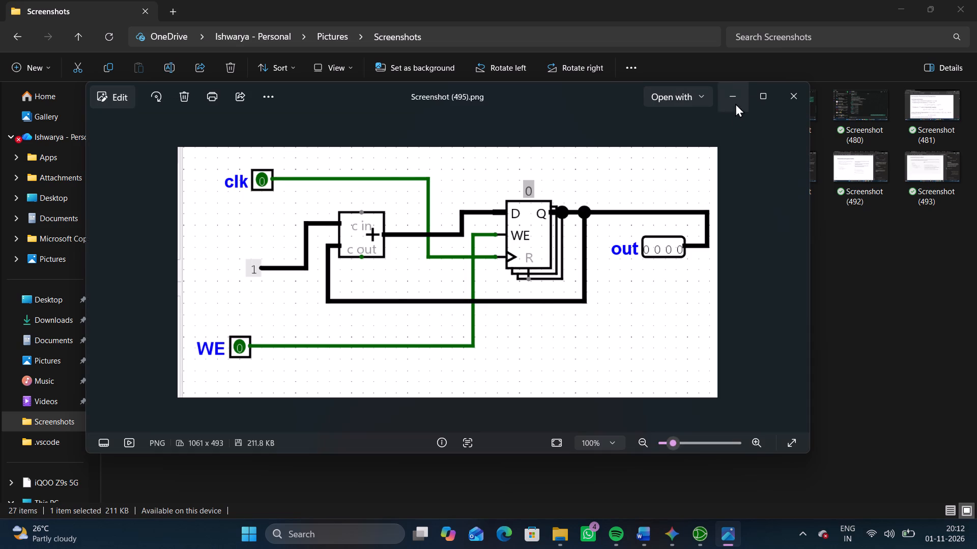
pyautogui.click(795, 102)
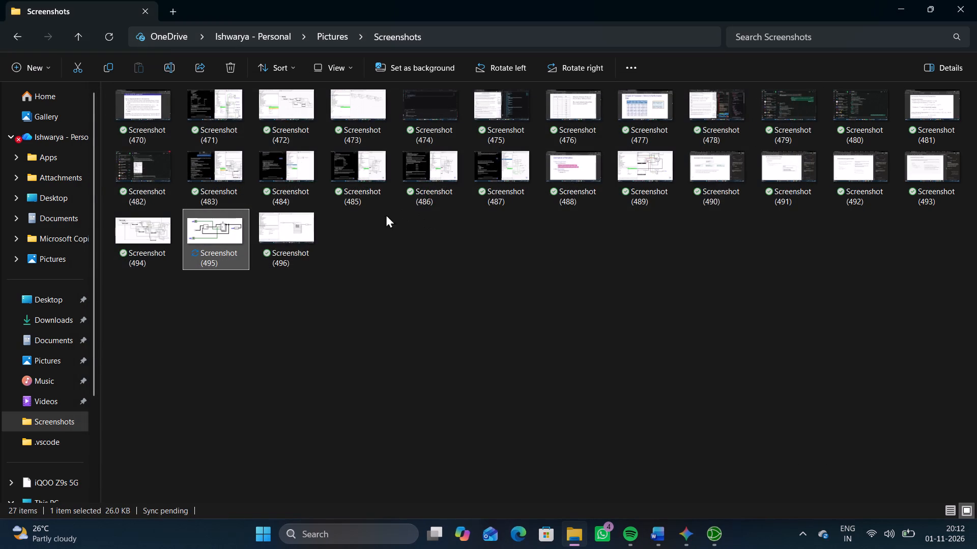
# Open Screenshot (496), crop it to the instructionmemory circuit at about 1145 x 544 pixels, and save over the original.
pyautogui.doubleClick(286, 239)
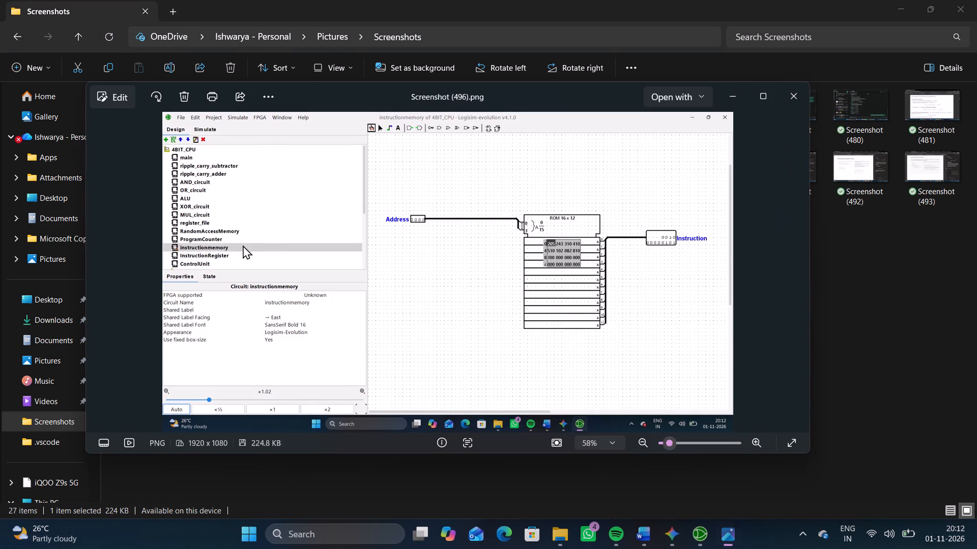
pyautogui.click(123, 94)
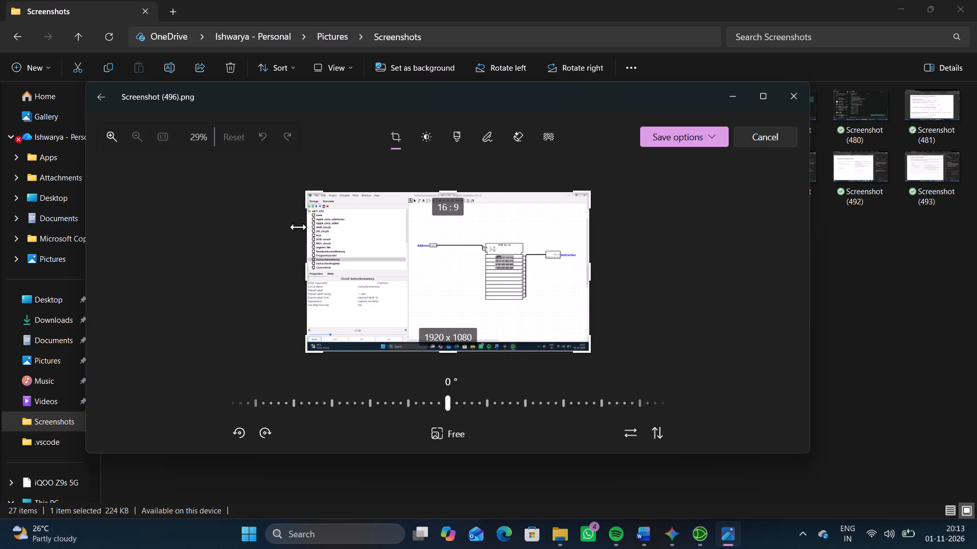
pyautogui.moveTo(298, 227); pyautogui.dragTo(404, 226)
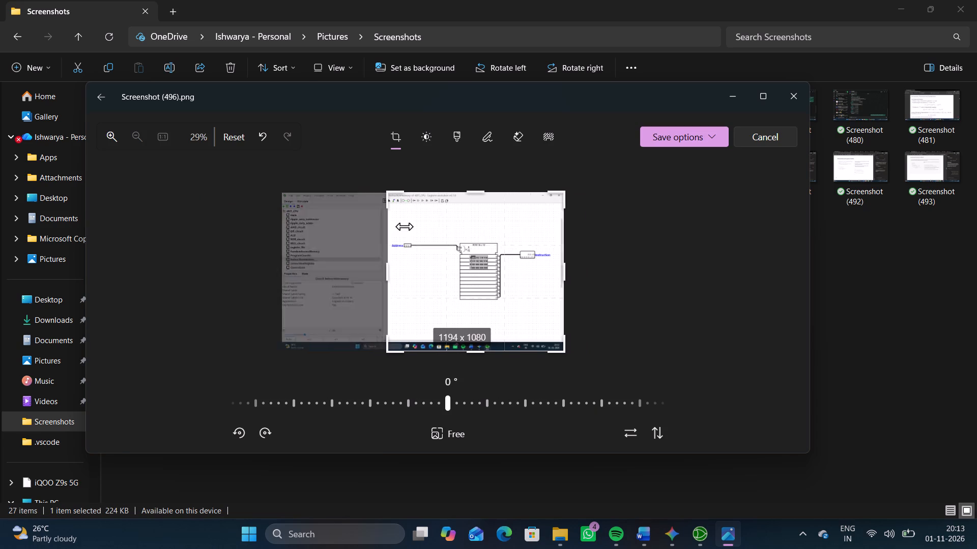
pyautogui.moveTo(451, 194); pyautogui.dragTo(453, 231)
pyautogui.moveTo(480, 358); pyautogui.dragTo(483, 340)
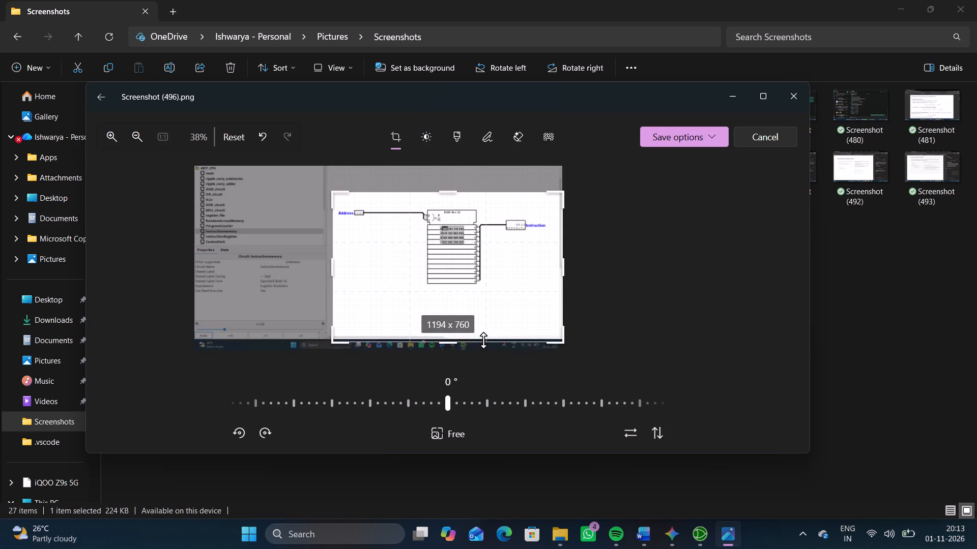
pyautogui.moveTo(483, 340); pyautogui.dragTo(486, 304)
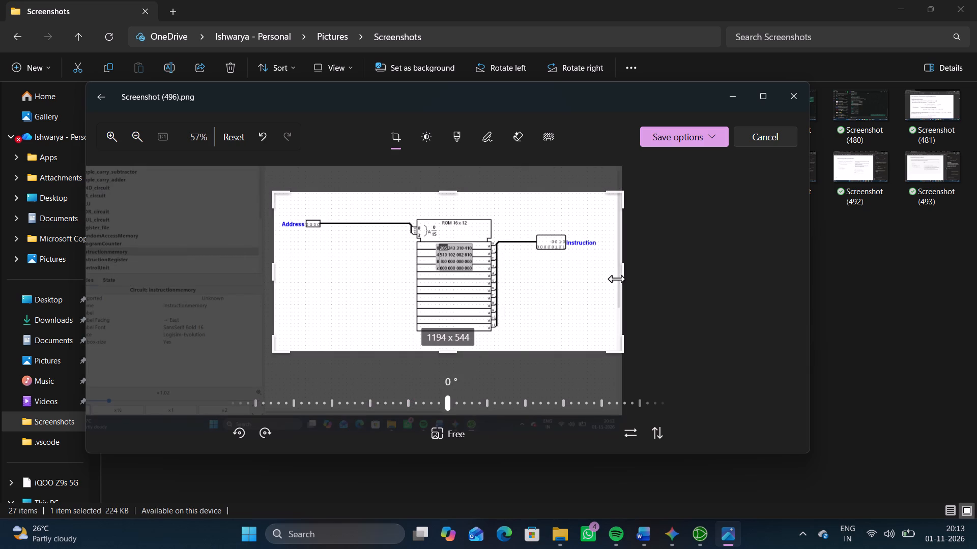
pyautogui.moveTo(625, 267); pyautogui.dragTo(621, 267)
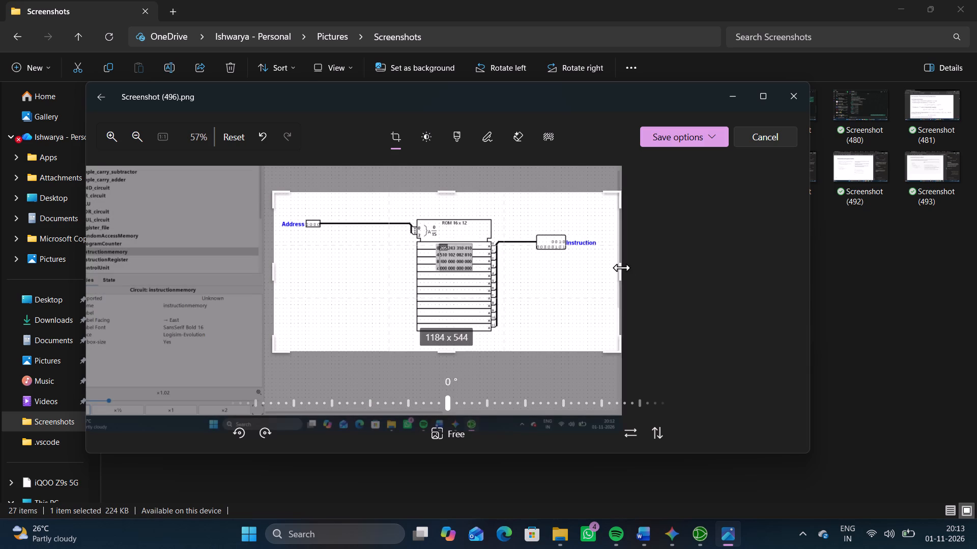
pyautogui.moveTo(621, 267); pyautogui.dragTo(611, 262)
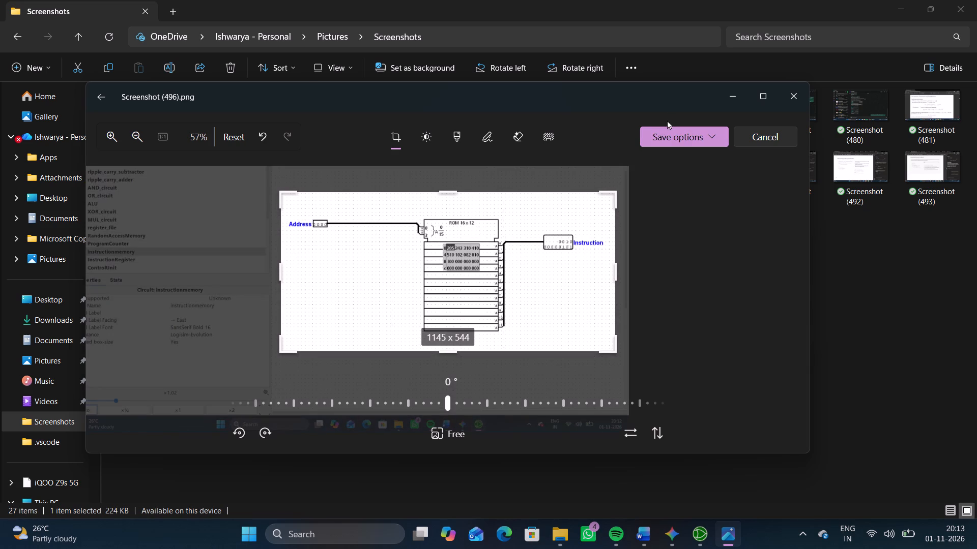
pyautogui.click(672, 130)
pyautogui.click(683, 171)
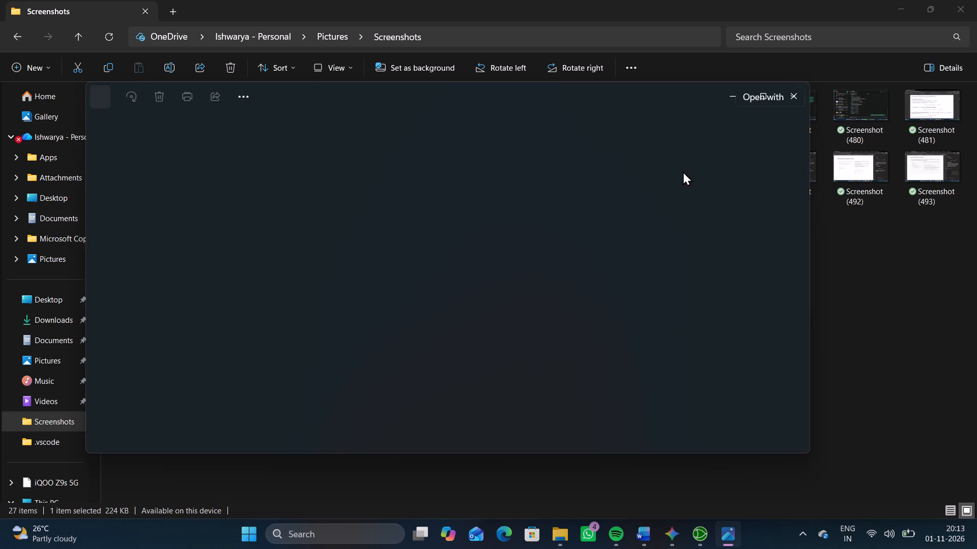
pyautogui.click(785, 105)
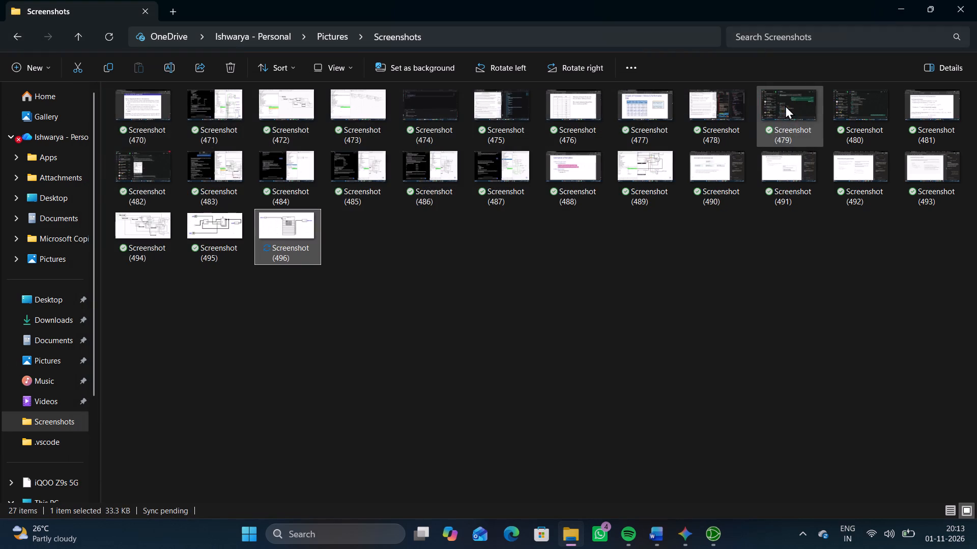
# Switch to the maximized Word report and insert Screenshot (495) on the empty line above the section 4 heading.
pyautogui.click(904, 17)
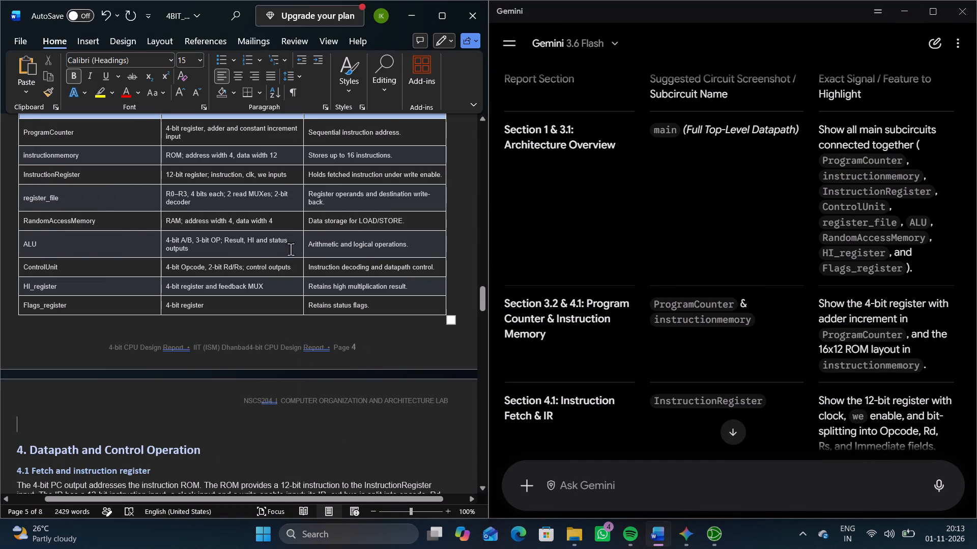
pyautogui.click(448, 9)
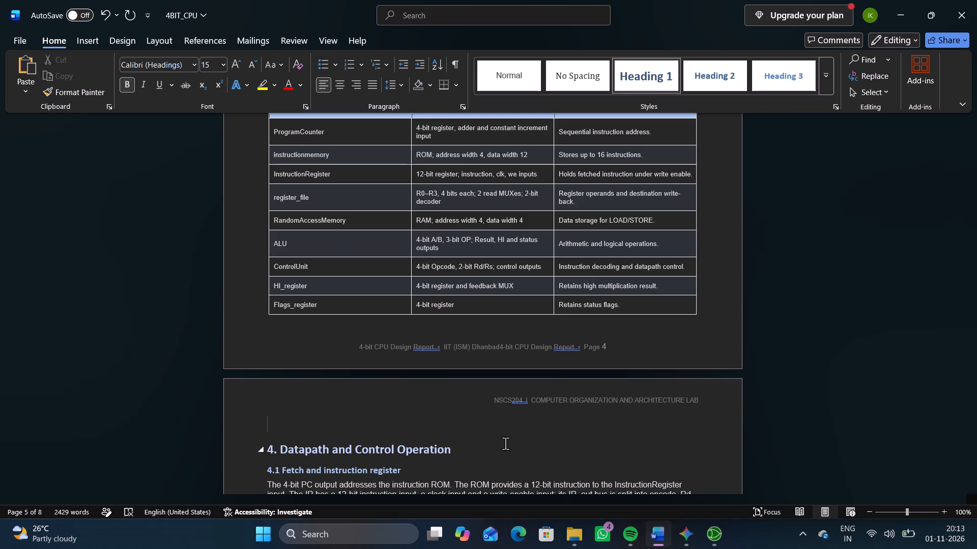
pyautogui.click(80, 38)
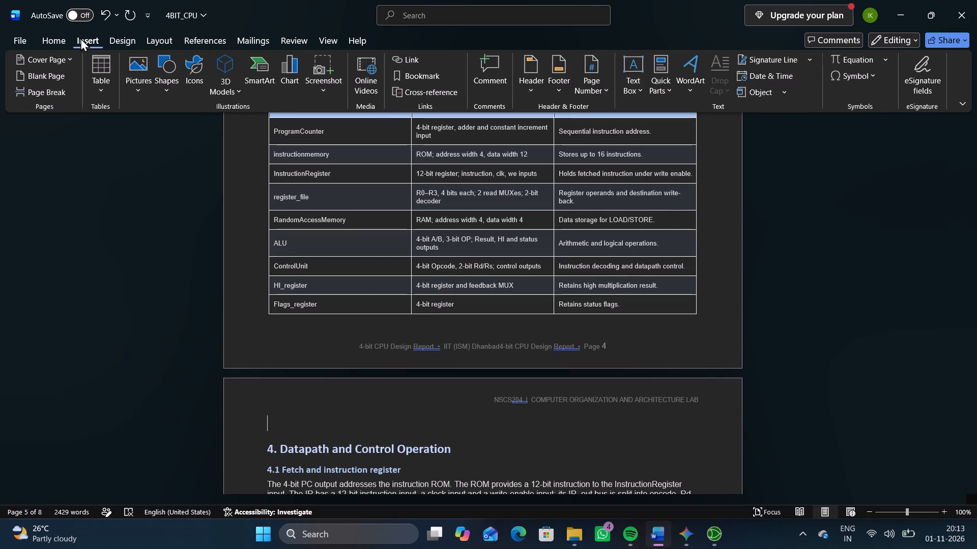
pyautogui.click(126, 80)
pyautogui.click(148, 131)
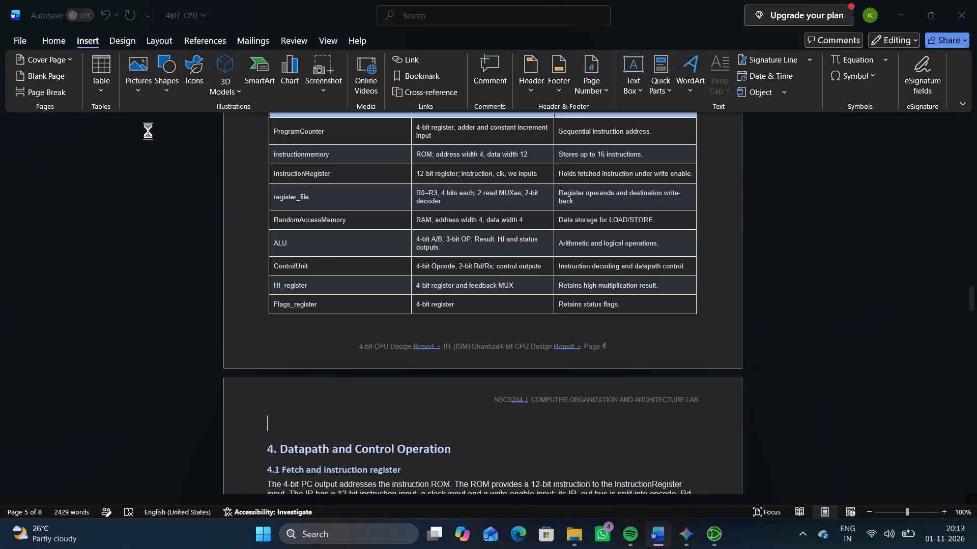
pyautogui.scroll(-8, 265, 193)
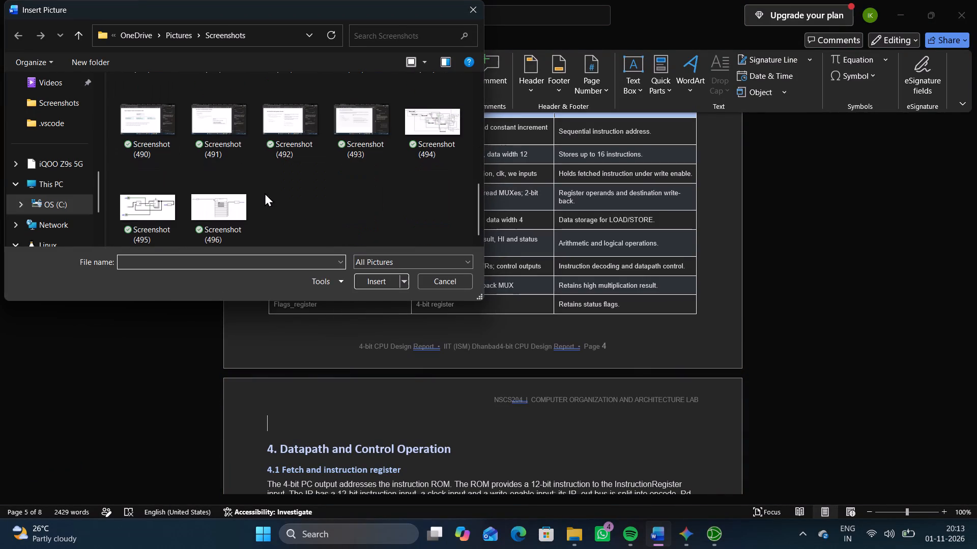
pyautogui.moveTo(143, 185); pyautogui.dragTo(138, 215)
pyautogui.click(138, 215)
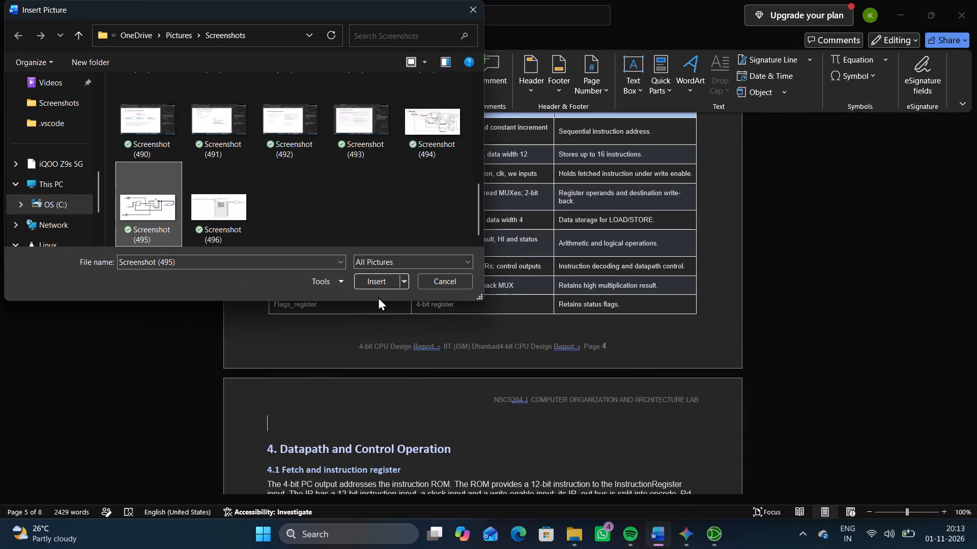
pyautogui.click(380, 281)
# Add an empty line between the ProgramCounter picture and the section 4 heading.
pyautogui.scroll(-1, 445, 319)
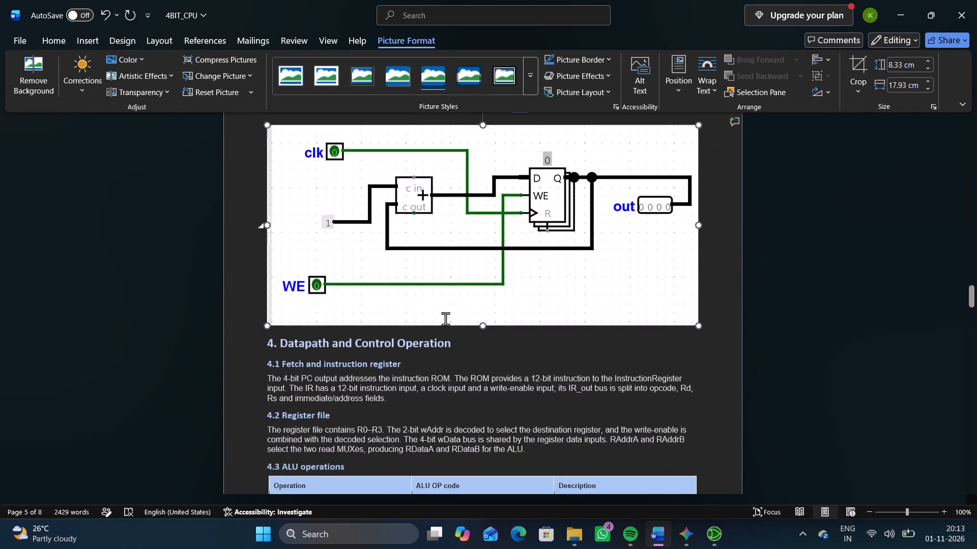
pyautogui.scroll(-1, 445, 319)
pyautogui.click(710, 245)
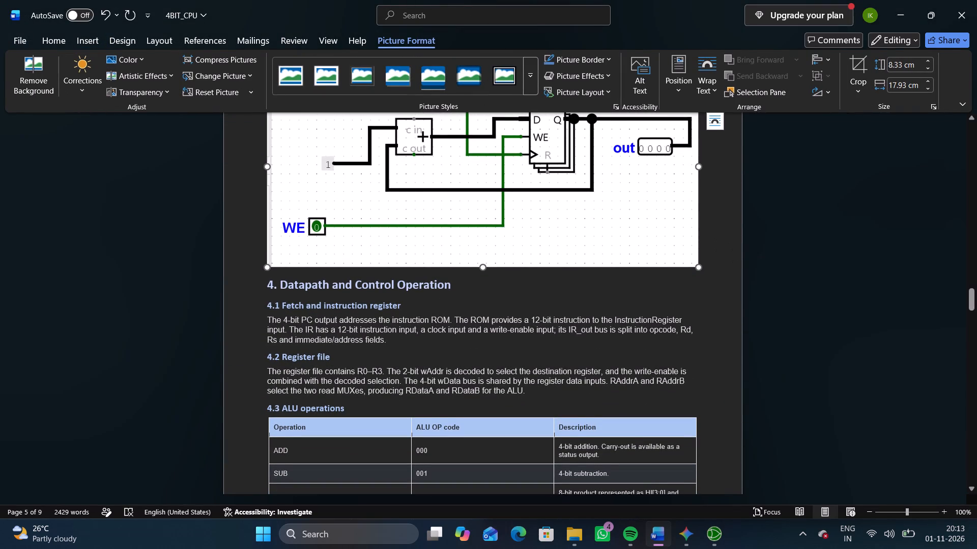
pyautogui.click(710, 245)
pyautogui.press('Return')
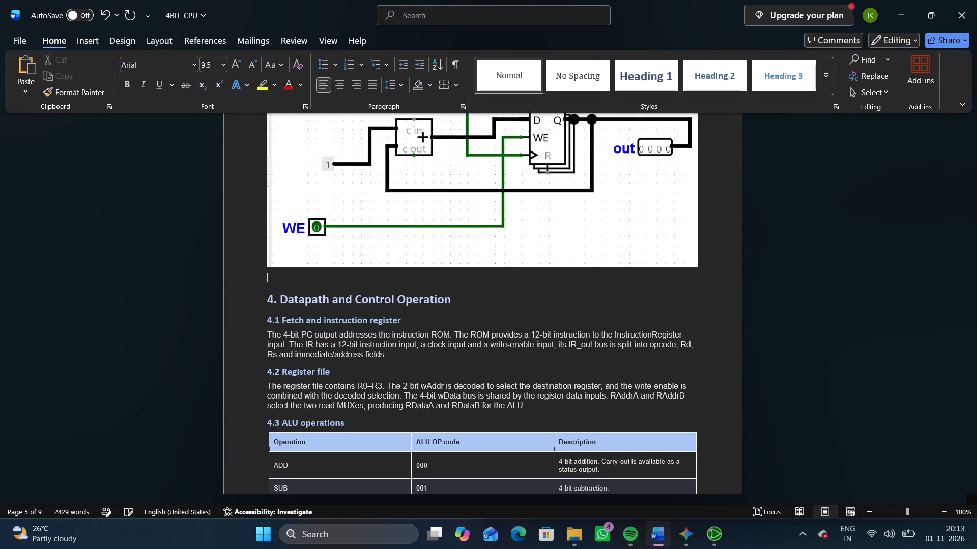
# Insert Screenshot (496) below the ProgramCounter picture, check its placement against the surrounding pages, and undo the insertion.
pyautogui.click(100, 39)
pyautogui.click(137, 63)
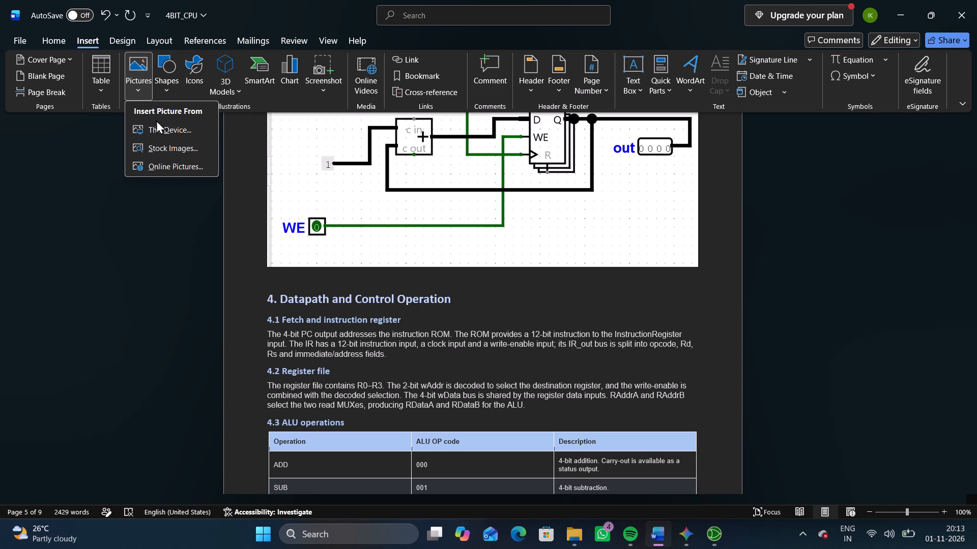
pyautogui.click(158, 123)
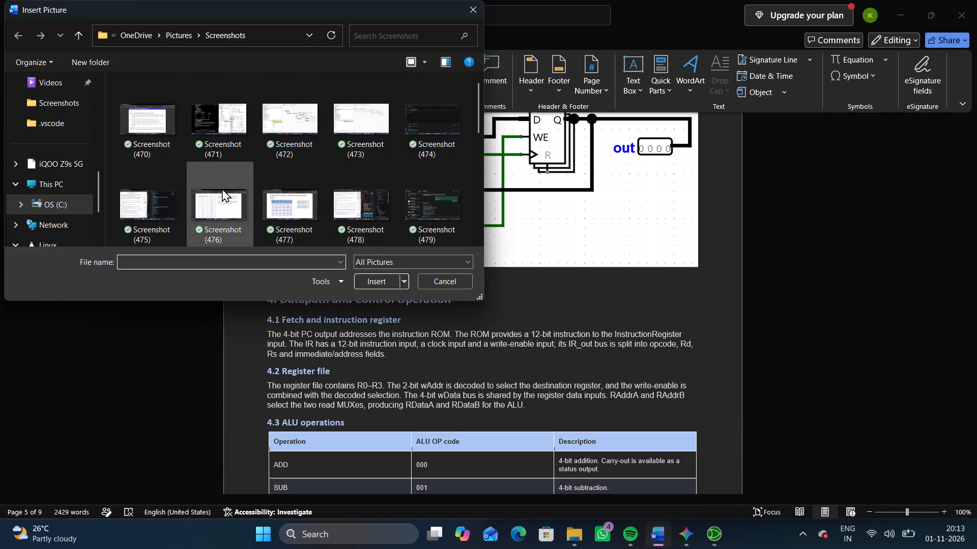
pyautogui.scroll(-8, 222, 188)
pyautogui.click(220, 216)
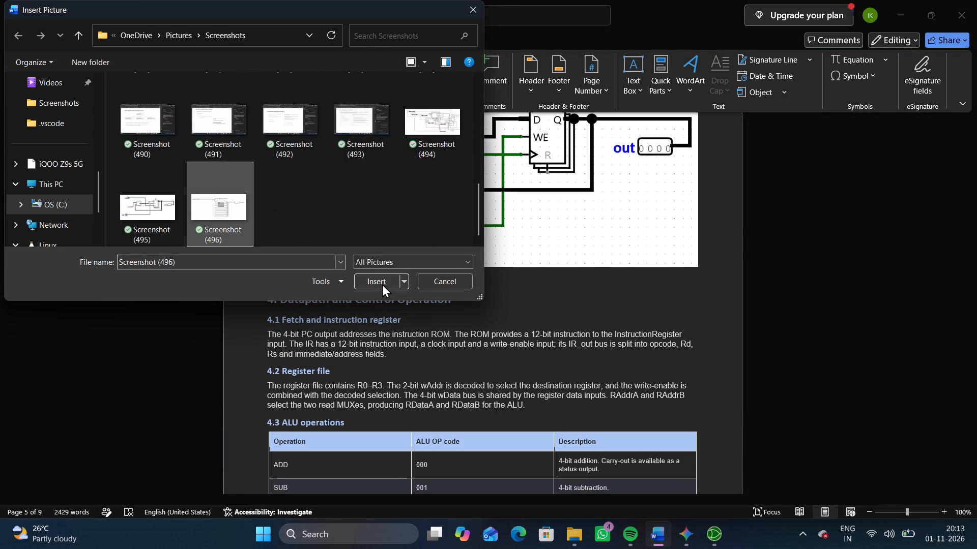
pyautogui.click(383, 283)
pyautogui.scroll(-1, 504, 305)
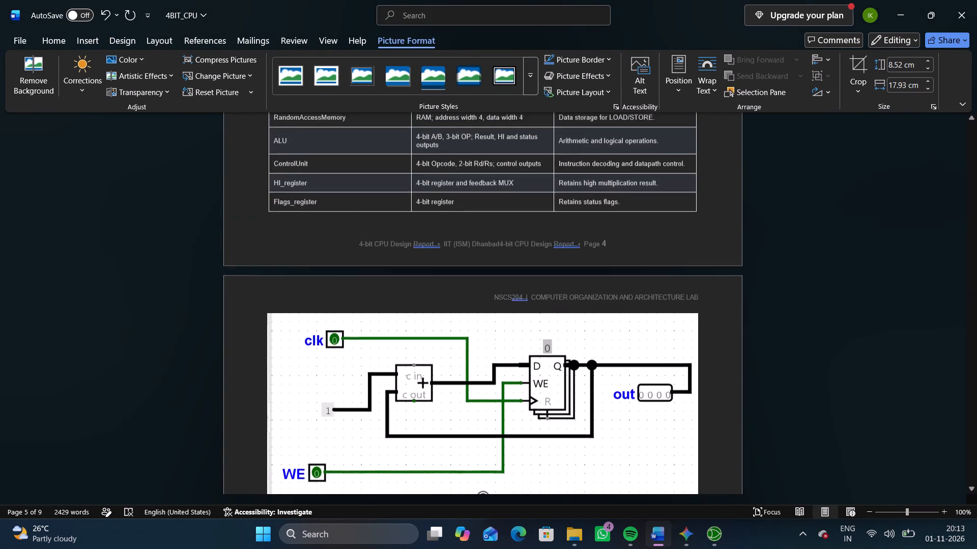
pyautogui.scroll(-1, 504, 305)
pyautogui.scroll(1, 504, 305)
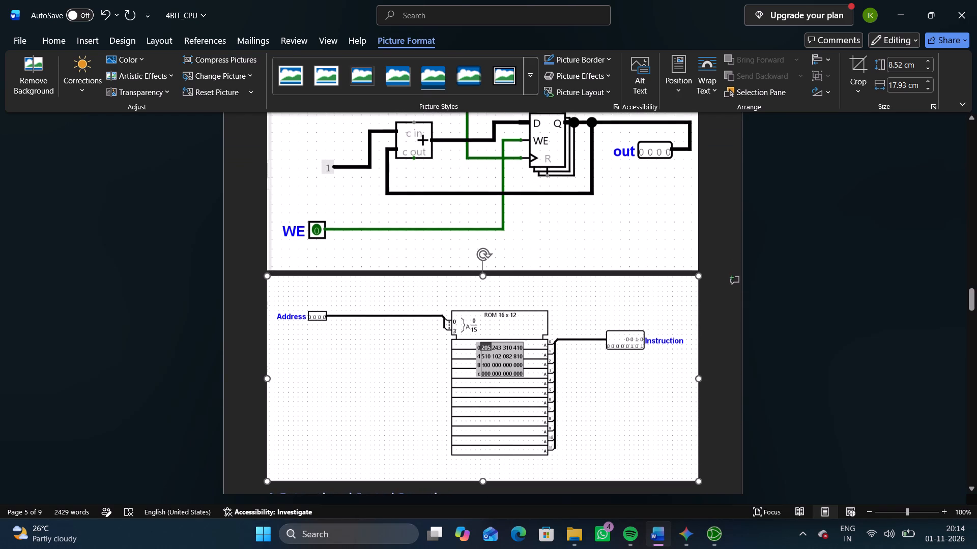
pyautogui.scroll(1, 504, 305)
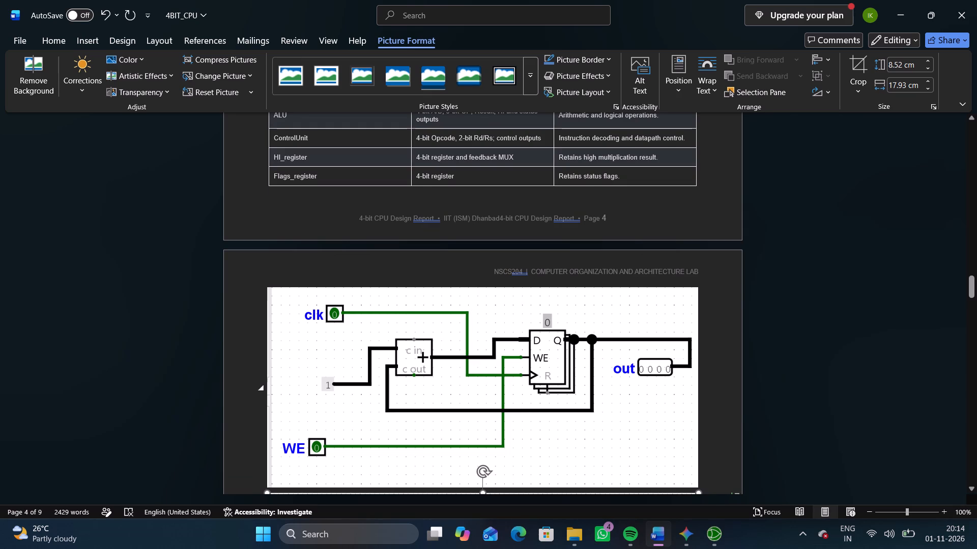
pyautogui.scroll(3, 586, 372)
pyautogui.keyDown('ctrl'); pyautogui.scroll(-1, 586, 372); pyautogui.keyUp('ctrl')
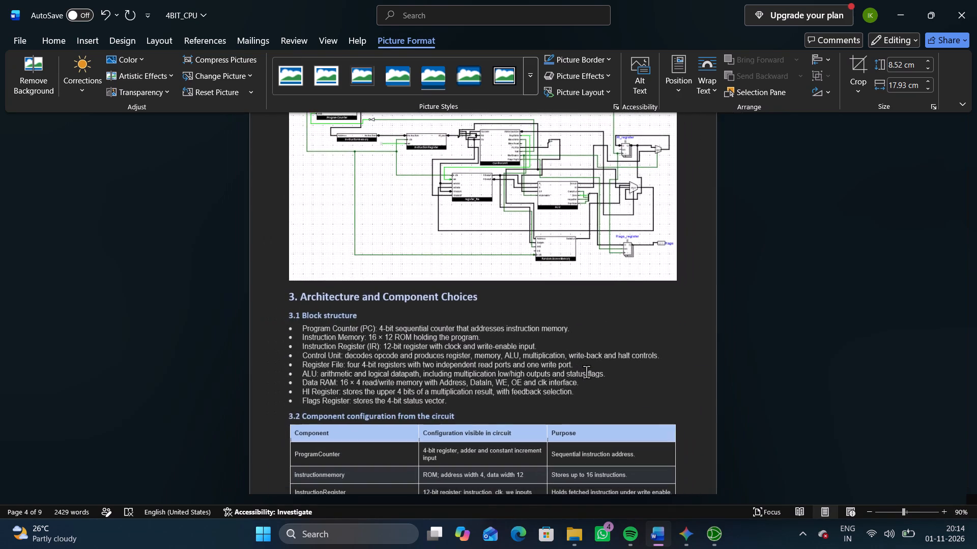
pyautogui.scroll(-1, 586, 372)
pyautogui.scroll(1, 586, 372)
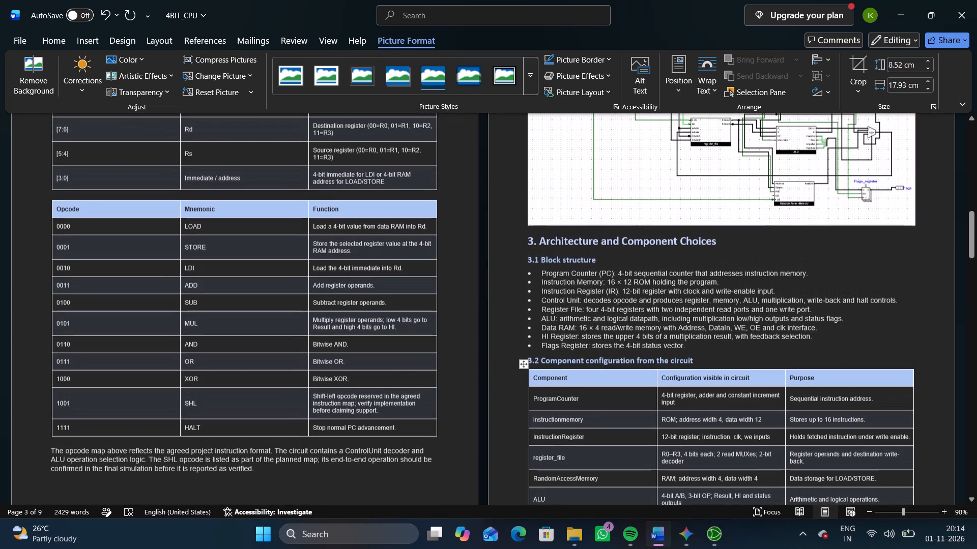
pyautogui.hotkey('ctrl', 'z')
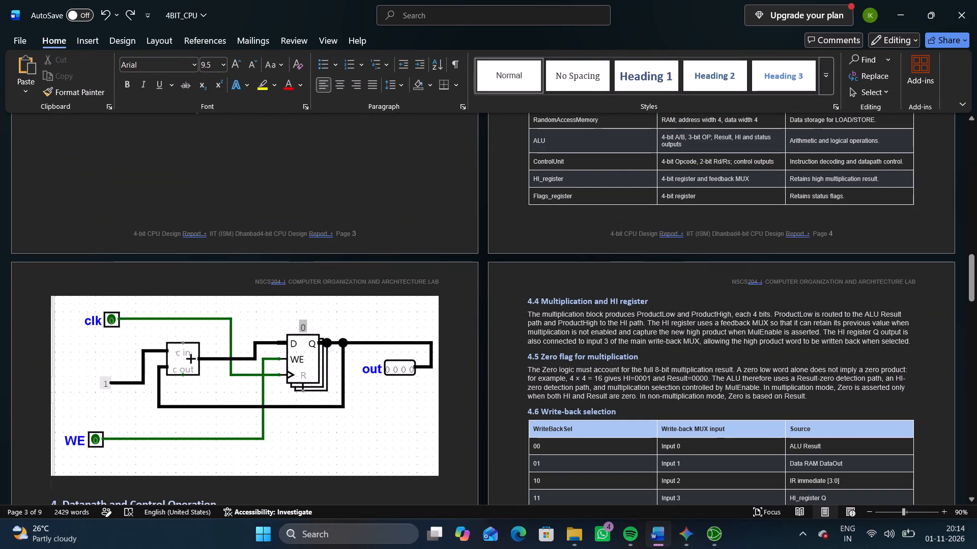
pyautogui.hscroll(1, 552, 183)
pyautogui.hscroll(-1, 552, 183)
pyautogui.hscroll(1, 552, 183)
pyautogui.hscroll(-1, 552, 183)
pyautogui.keyDown('ctrl'); pyautogui.scroll(8, 552, 183); pyautogui.keyUp('ctrl')
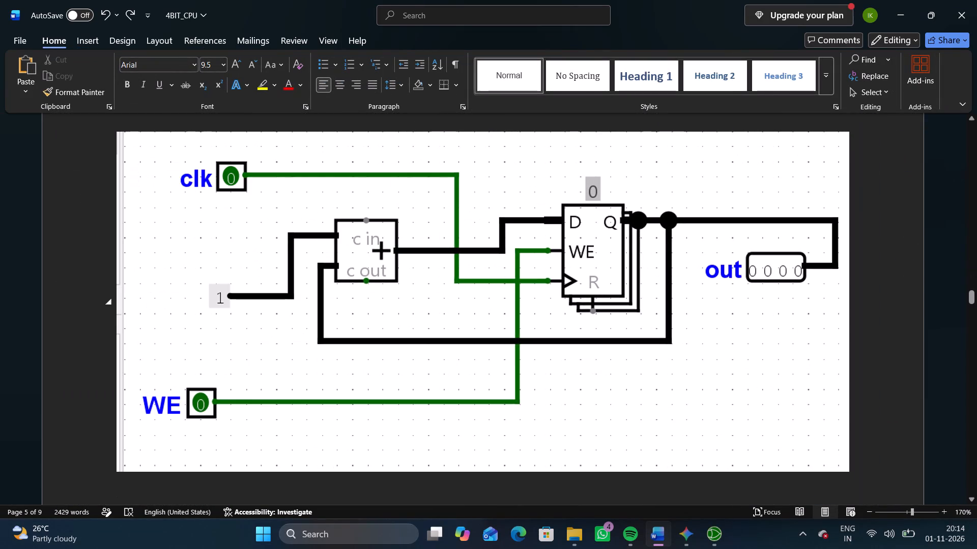
pyautogui.keyDown('ctrl'); pyautogui.scroll(-2, 552, 185); pyautogui.keyUp('ctrl')
pyautogui.scroll(1, 552, 185)
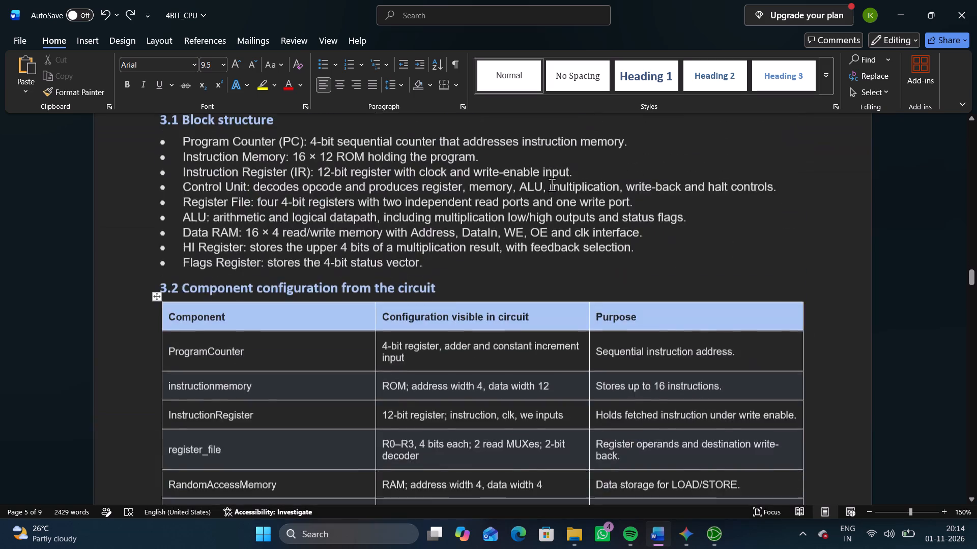
pyautogui.hscroll(-1, 552, 185)
pyautogui.keyDown('ctrl'); pyautogui.scroll(-3, 552, 185); pyautogui.keyUp('ctrl')
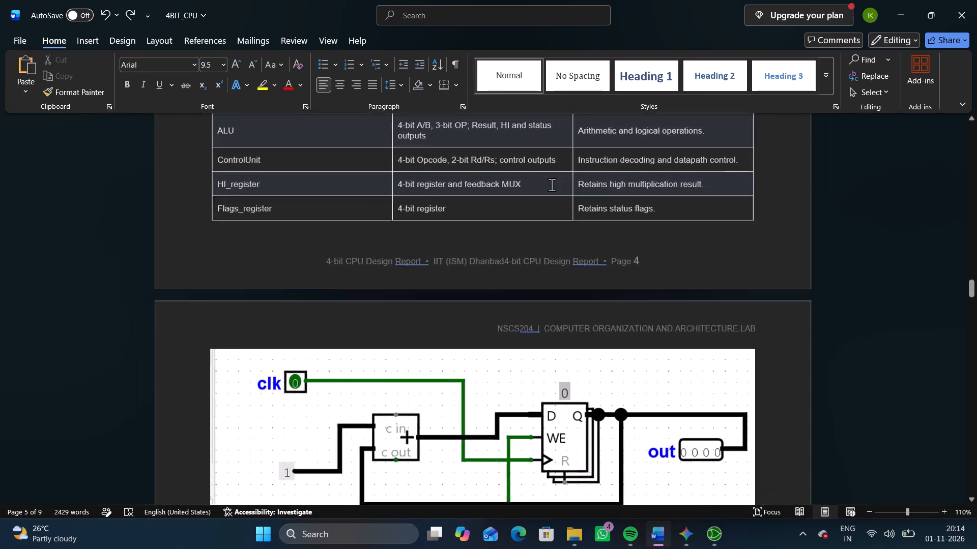
pyautogui.keyDown('ctrl'); pyautogui.scroll(-2, 552, 185); pyautogui.keyUp('ctrl')
pyautogui.scroll(-1, 552, 185)
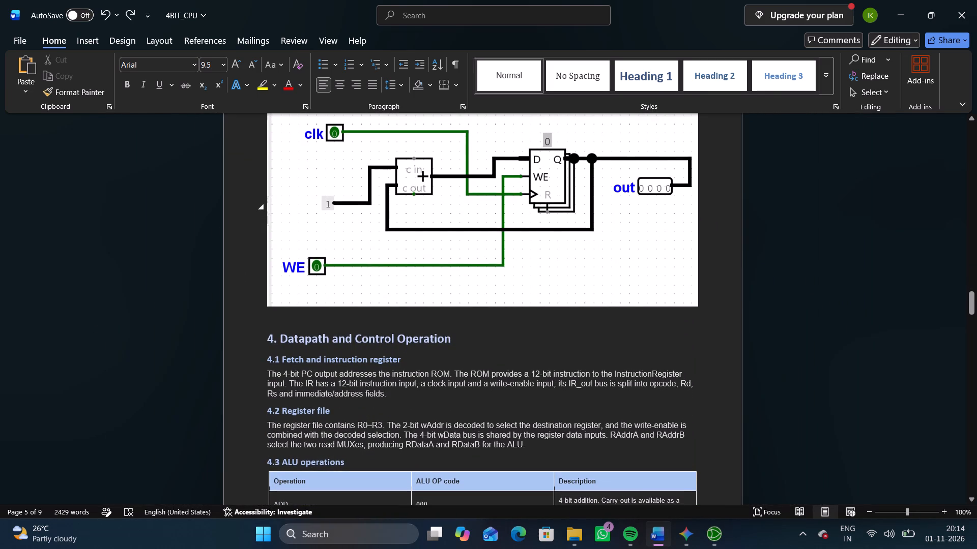
pyautogui.click(96, 44)
pyautogui.click(129, 79)
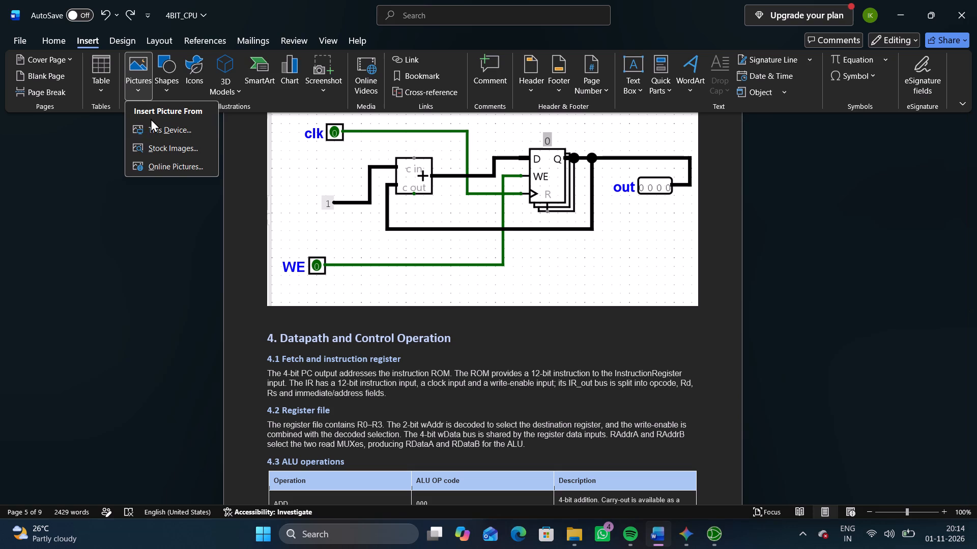
pyautogui.click(153, 124)
pyautogui.scroll(-2, 265, 198)
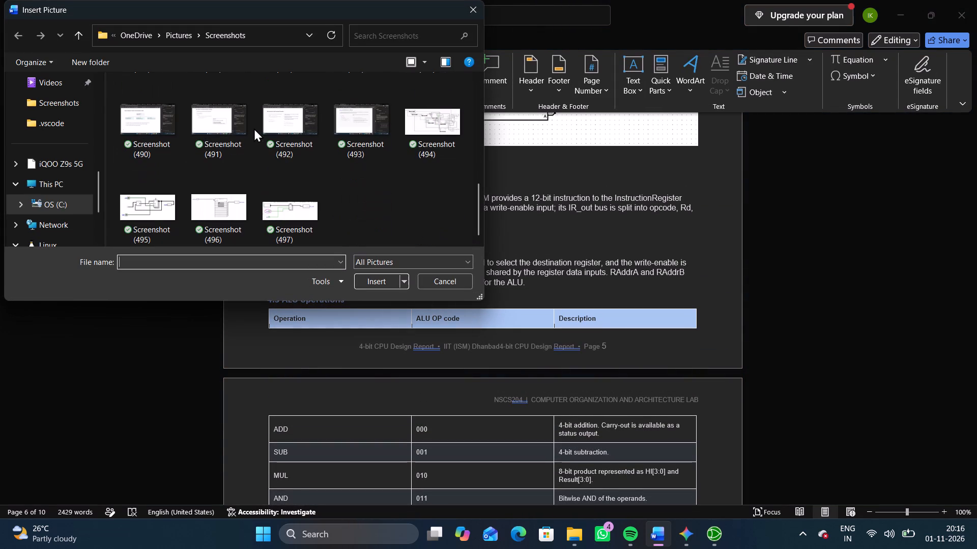
pyautogui.click(294, 195)
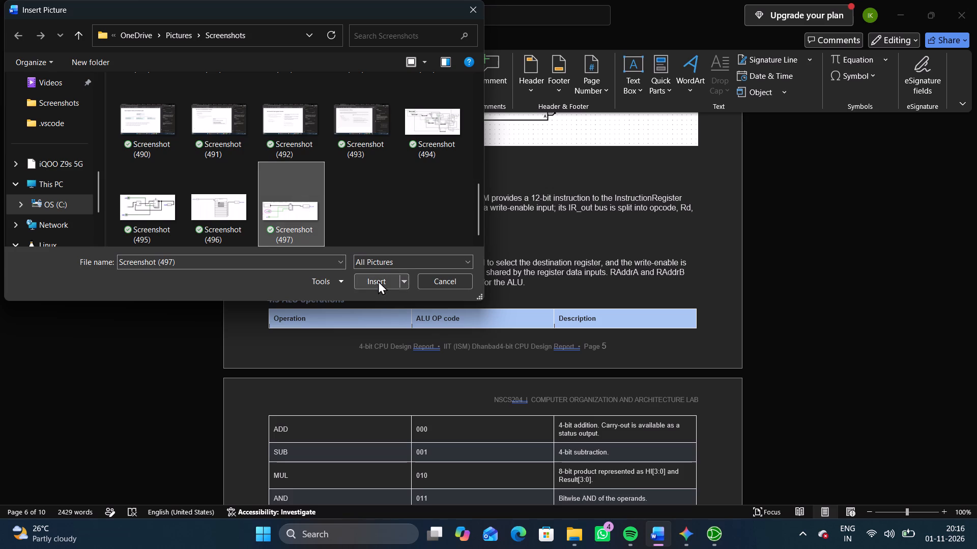
pyautogui.click(378, 281)
pyautogui.scroll(1, 476, 286)
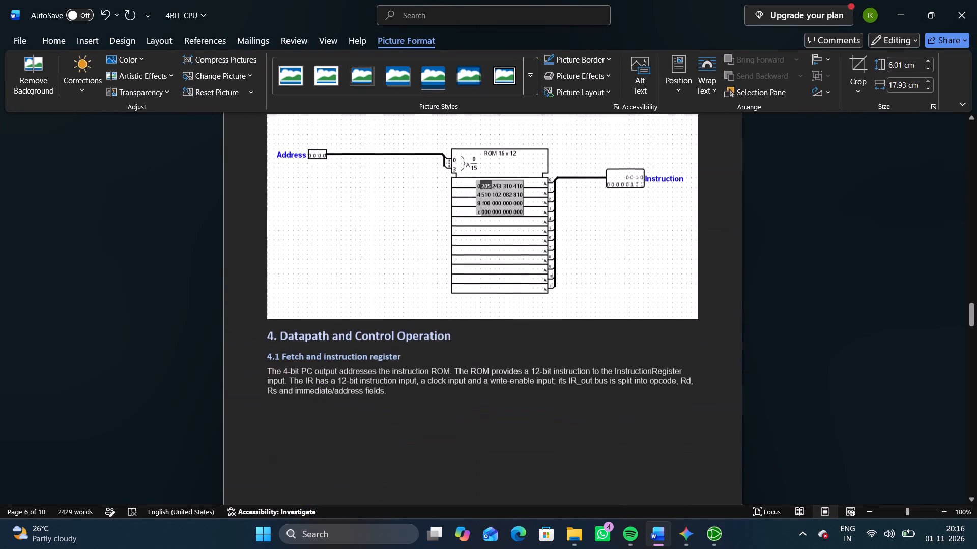
pyautogui.scroll(1, 476, 286)
pyautogui.scroll(-3, 476, 286)
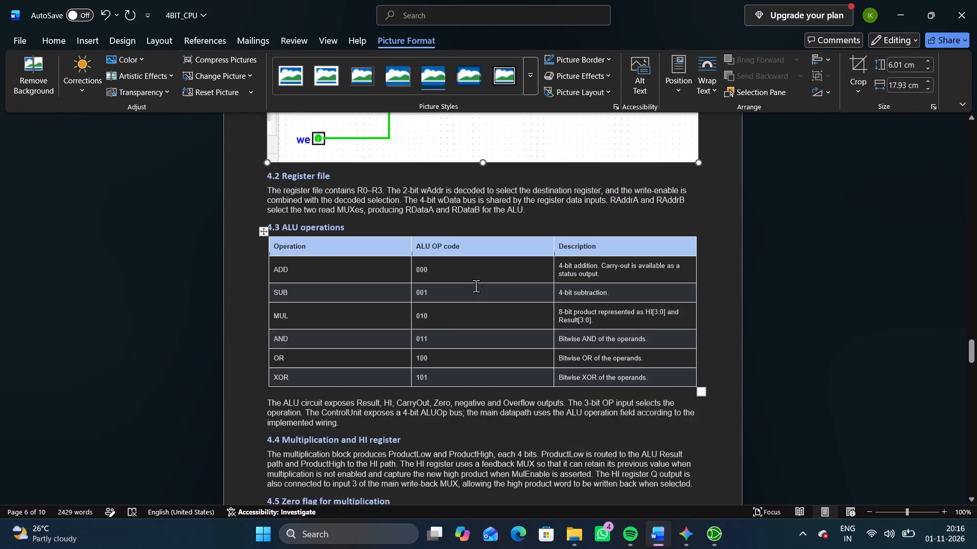
pyautogui.click(599, 169)
pyautogui.scroll(1, 599, 169)
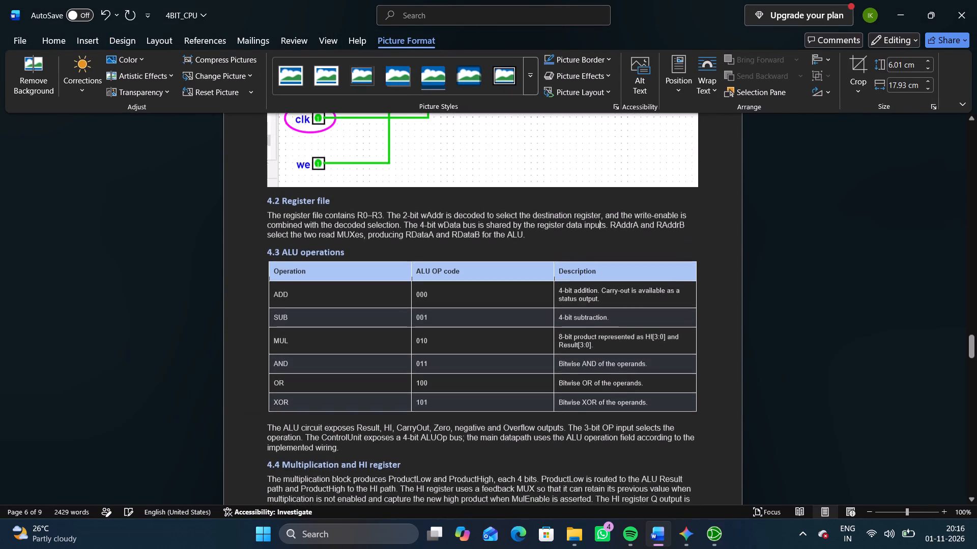
pyautogui.scroll(1, 599, 169)
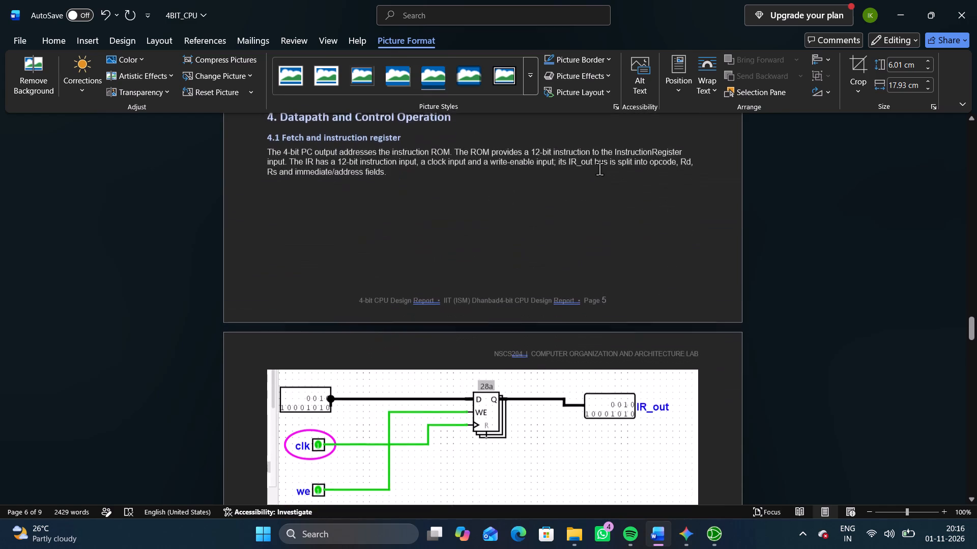
pyautogui.scroll(1, 599, 169)
# Add an empty line below the section 4.2 Register file paragraph.
pyautogui.click(539, 371)
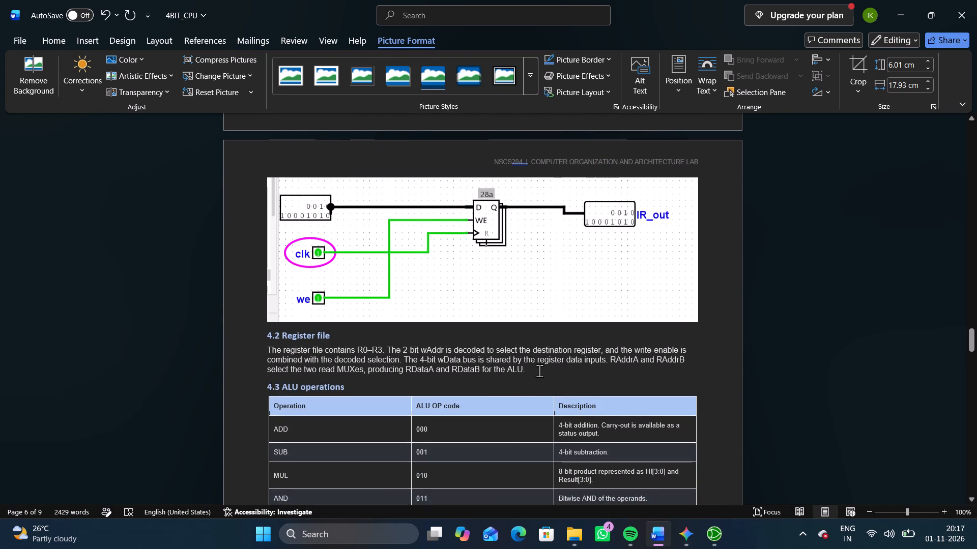
pyautogui.press('Return')
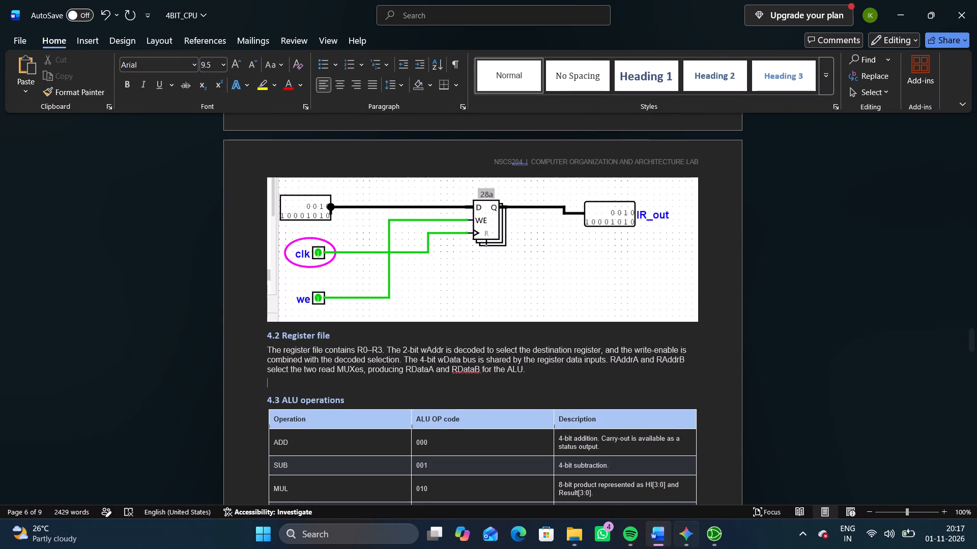
# Switch to Logisim-evolution, open the register_file circuit and auto-fit it in the view.
pyautogui.click(708, 544)
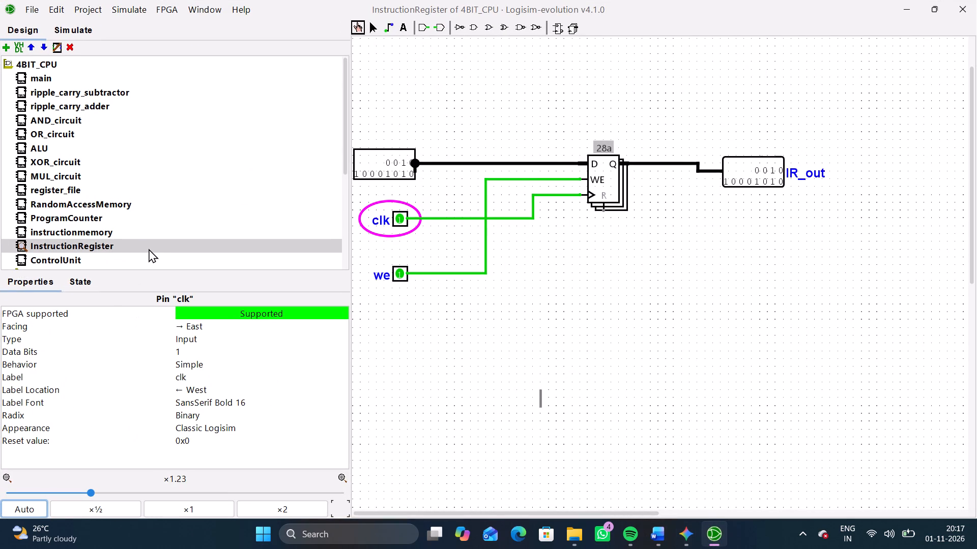
pyautogui.doubleClick(23, 186)
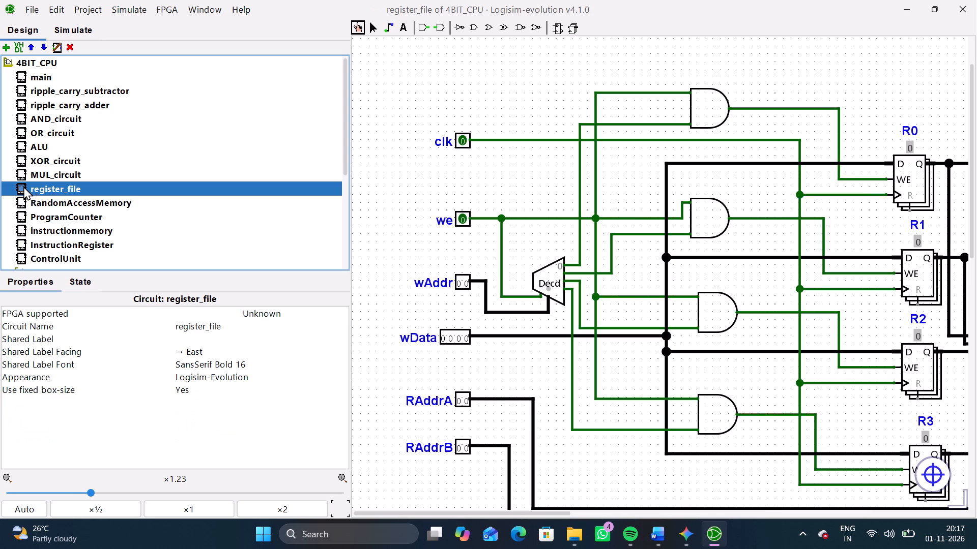
pyautogui.click(35, 504)
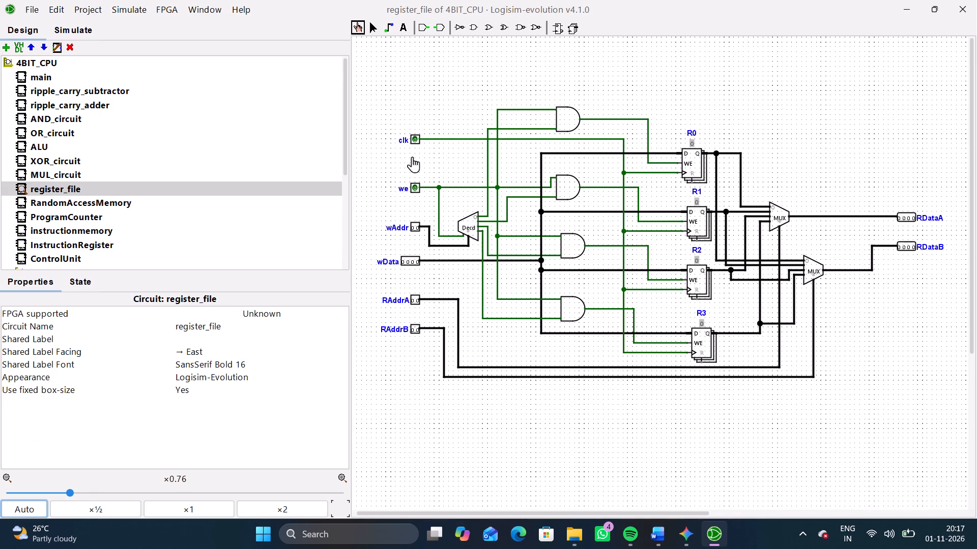
# Set the register_file circuit's wData input to 0101 and its we and clk inputs to 1.
pyautogui.click(408, 262)
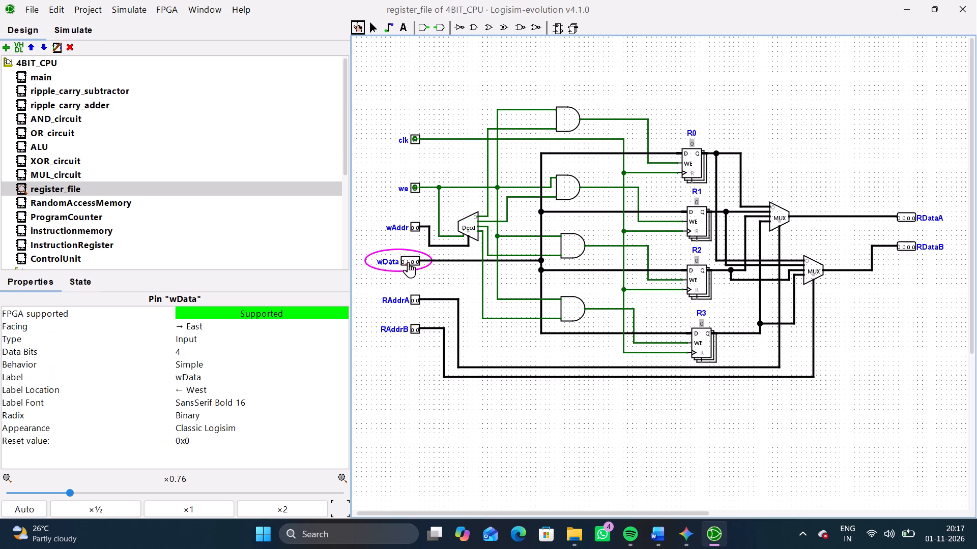
pyautogui.click(417, 263)
pyautogui.click(413, 186)
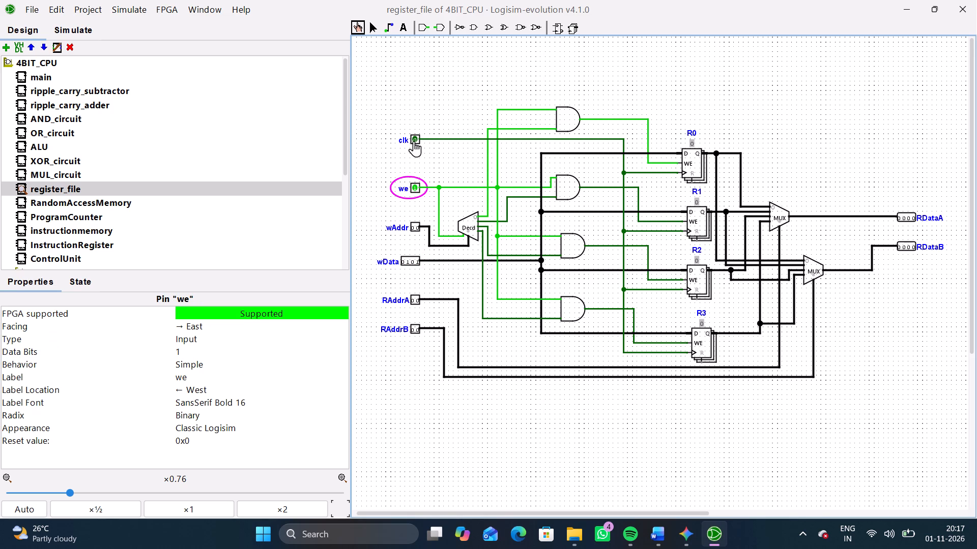
pyautogui.click(414, 141)
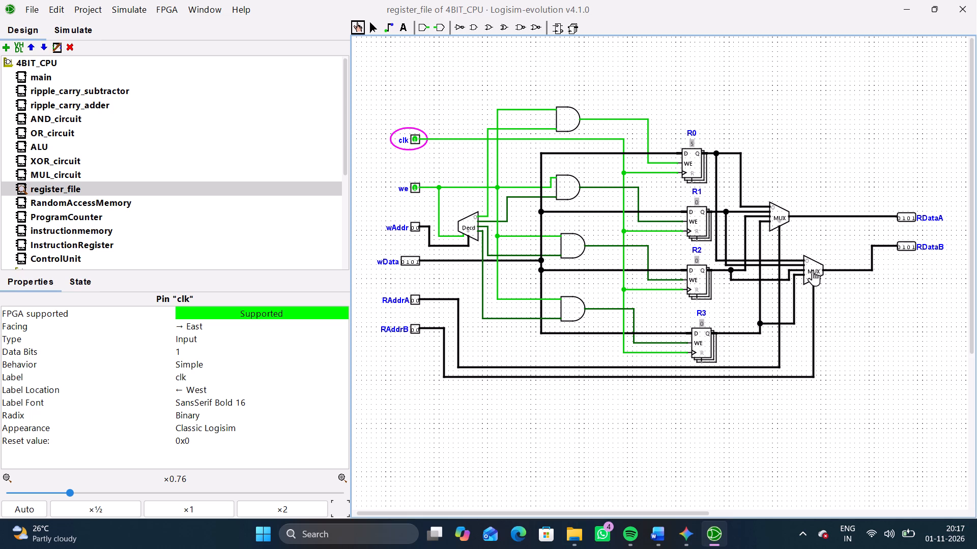
# Auto-fit the register_file circuit again, save a full-screen screenshot of it, and minimize Logisim.
pyautogui.click(35, 507)
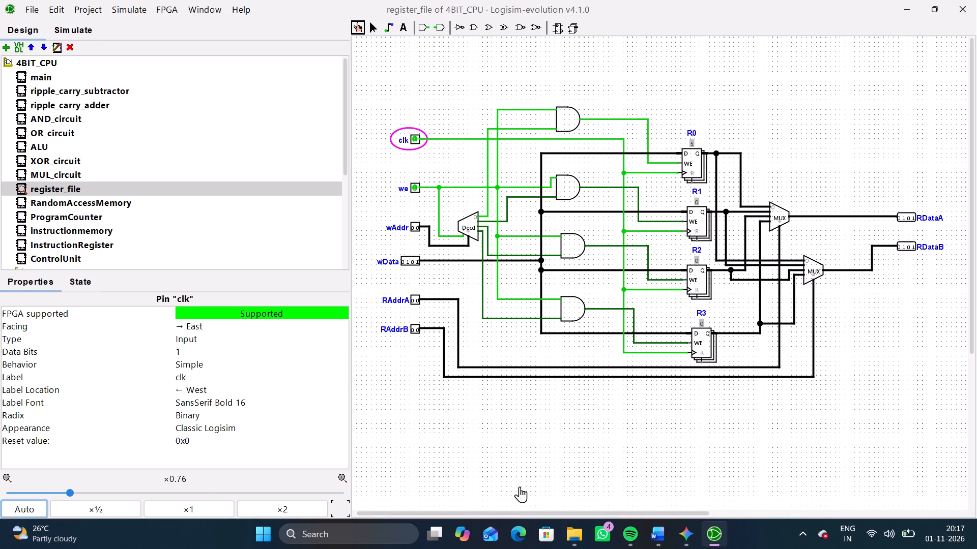
pyautogui.press('super+Print')
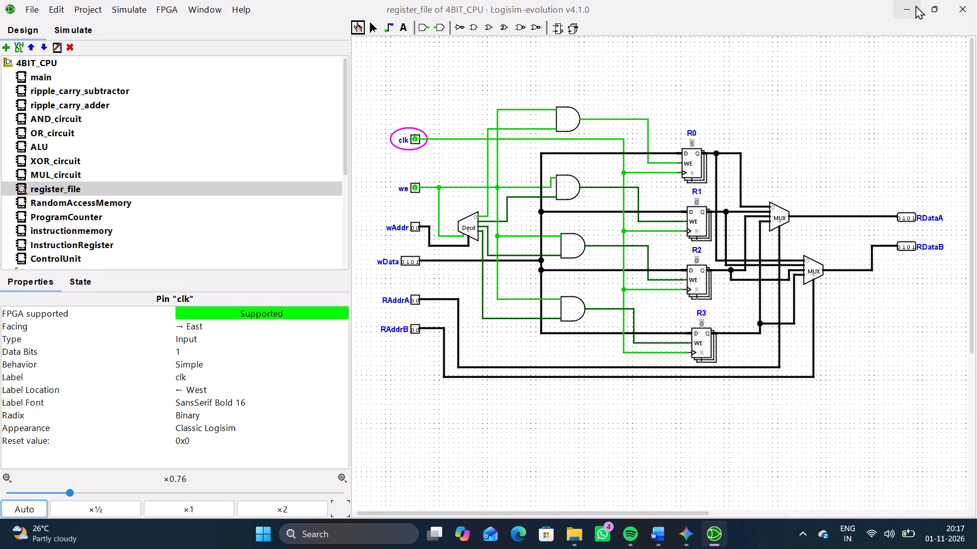
pyautogui.click(915, 5)
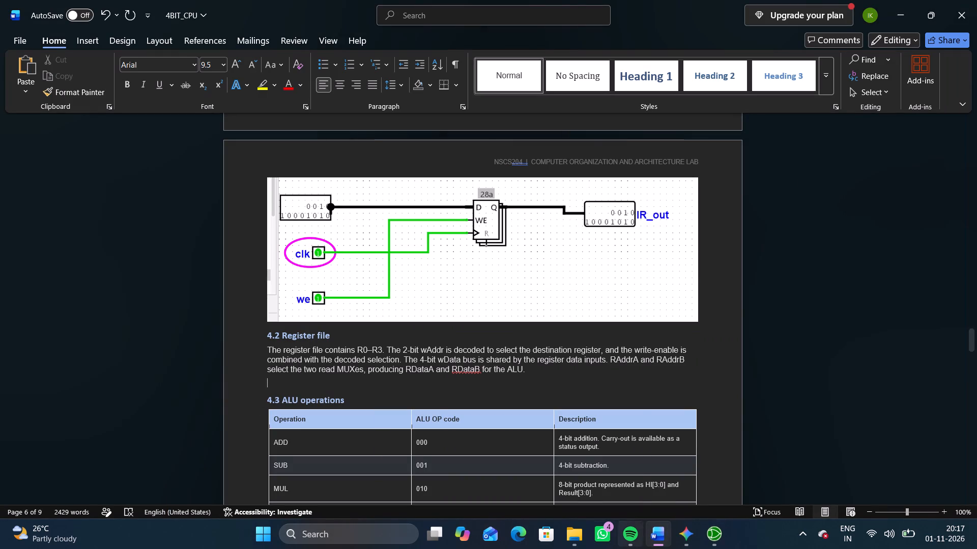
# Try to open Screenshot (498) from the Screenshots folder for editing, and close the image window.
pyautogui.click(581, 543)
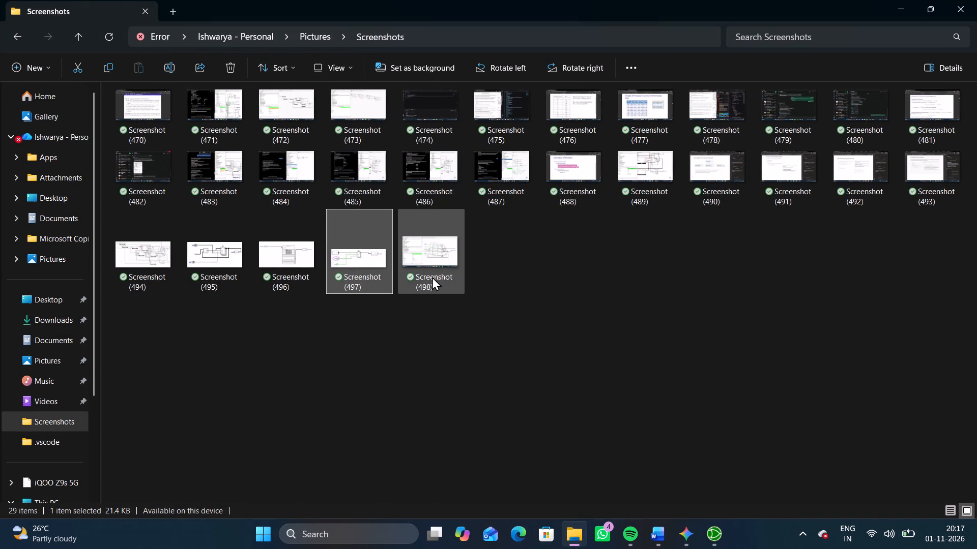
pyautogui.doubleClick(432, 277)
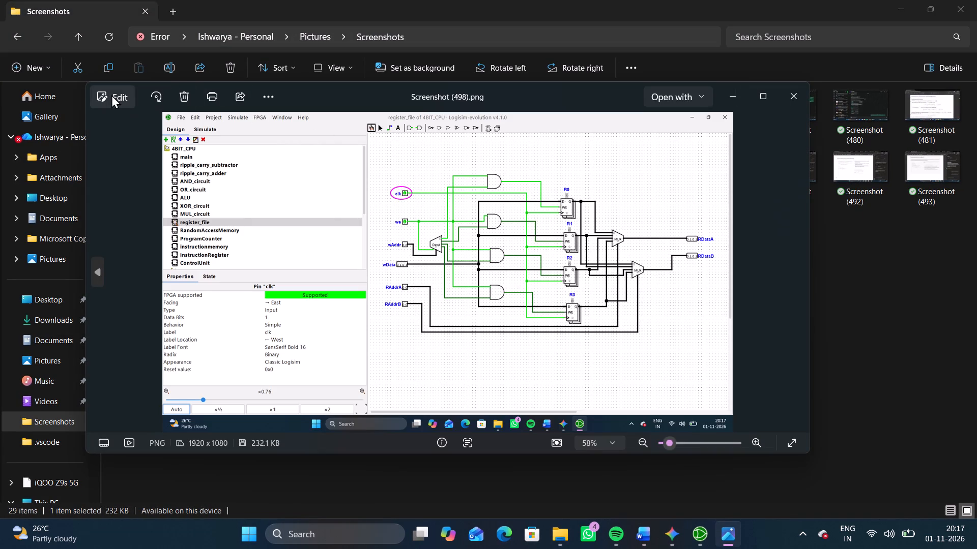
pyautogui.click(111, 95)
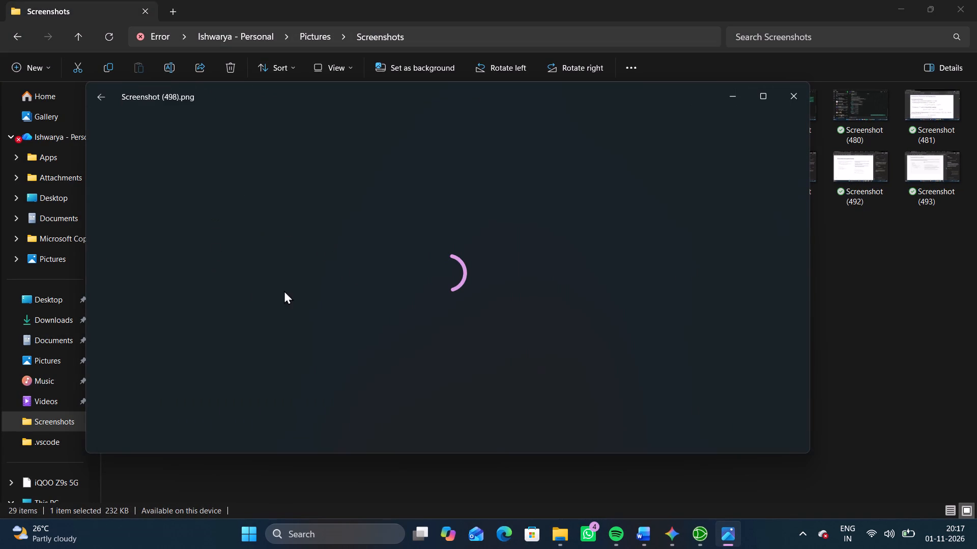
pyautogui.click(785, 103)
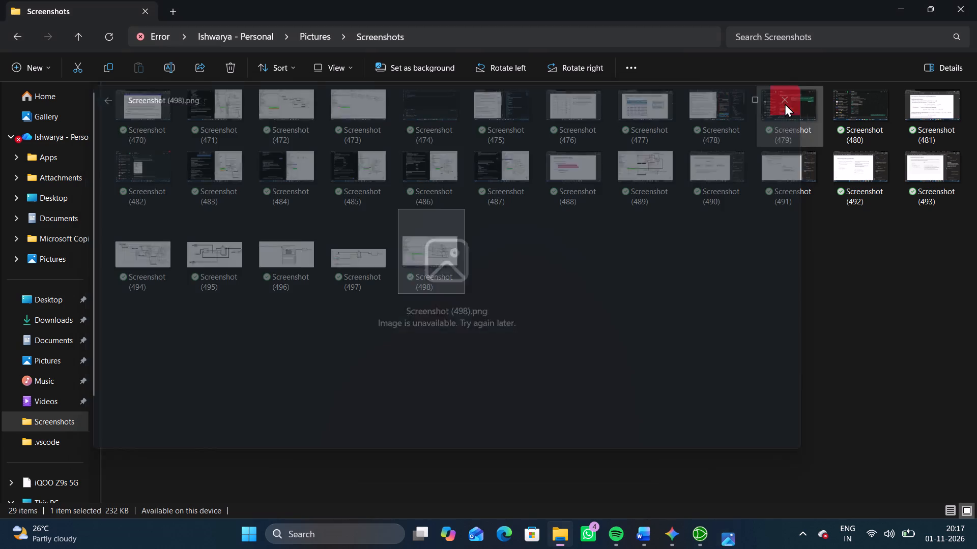
# Open Screenshot (498), crop it to just the register file circuit, save it over the original, and close the image and folder windows.
pyautogui.doubleClick(440, 259)
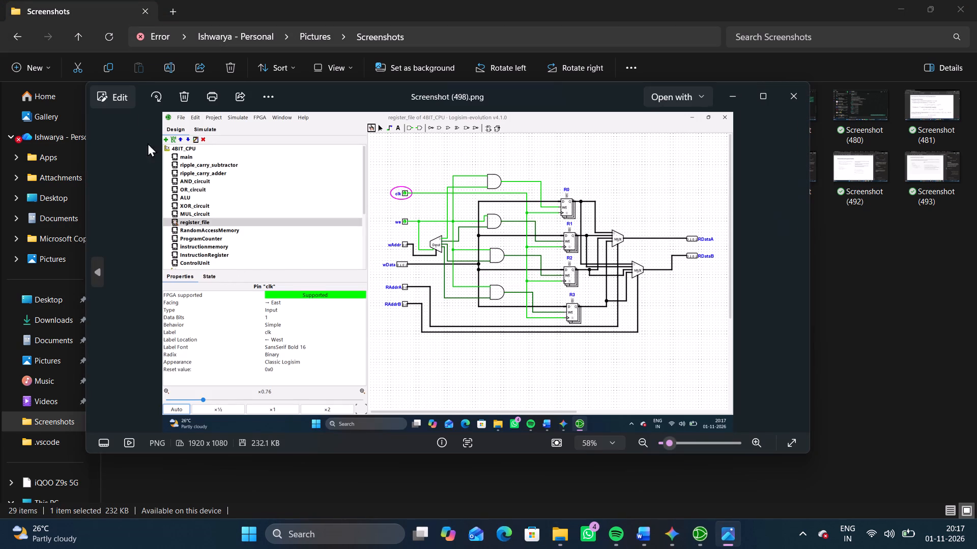
pyautogui.click(119, 88)
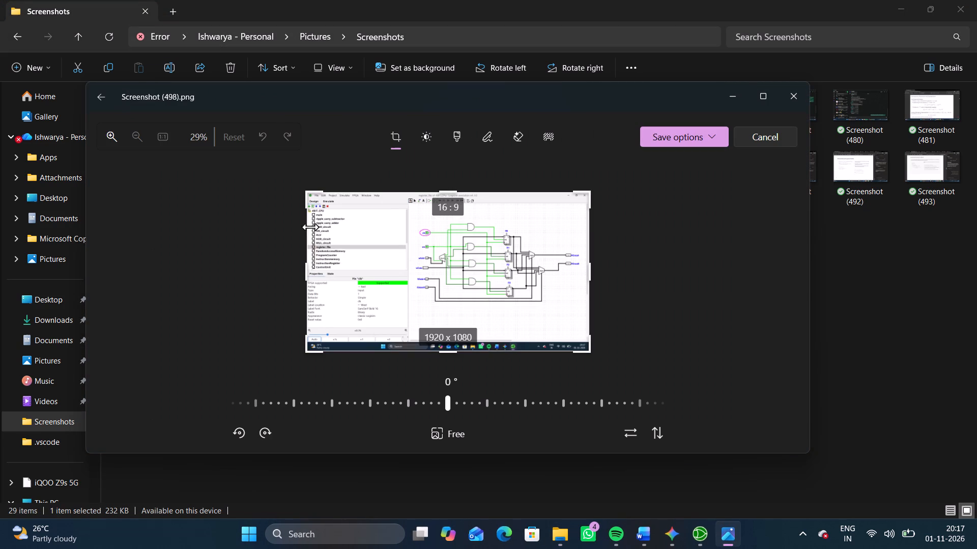
pyautogui.moveTo(304, 229); pyautogui.dragTo(404, 236)
pyautogui.moveTo(444, 194); pyautogui.dragTo(455, 221)
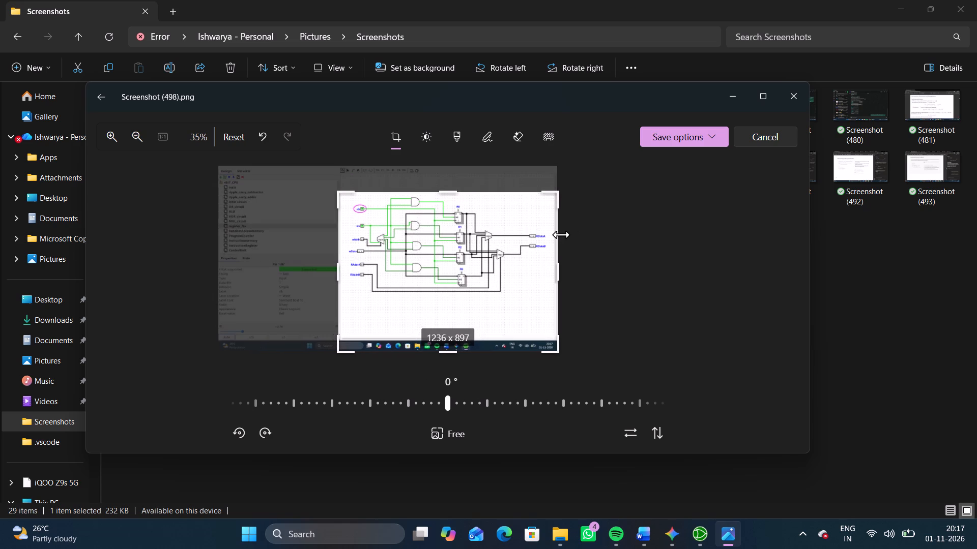
pyautogui.moveTo(561, 234); pyautogui.dragTo(553, 234)
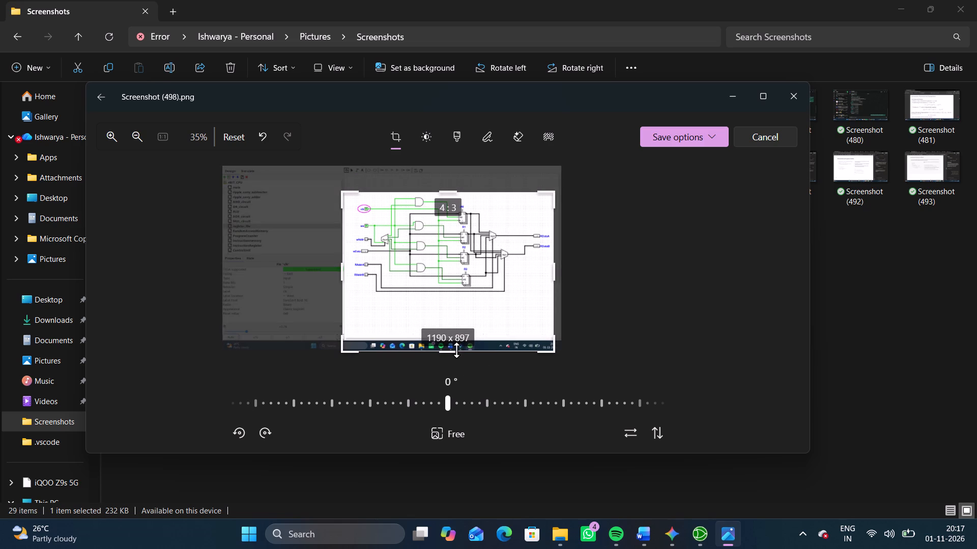
pyautogui.moveTo(455, 350); pyautogui.dragTo(475, 302)
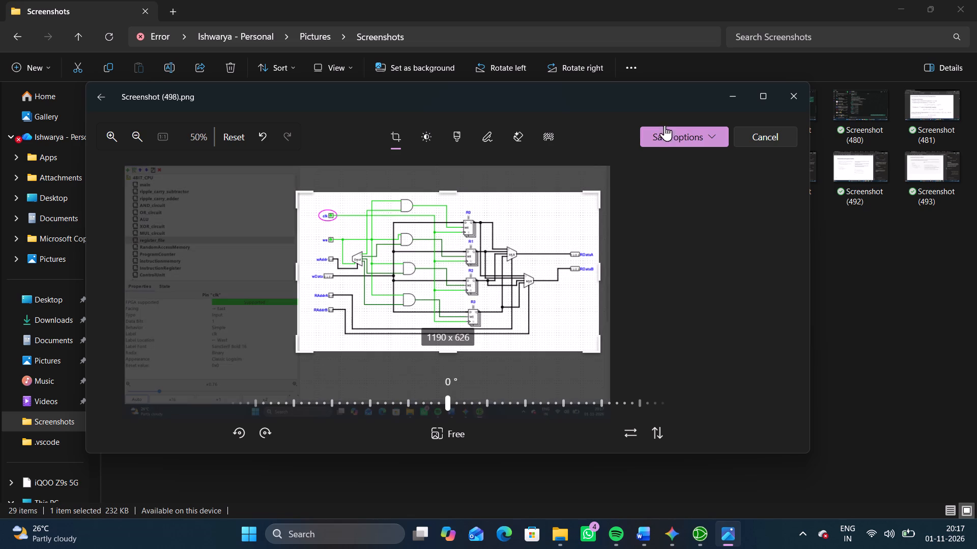
pyautogui.click(704, 144)
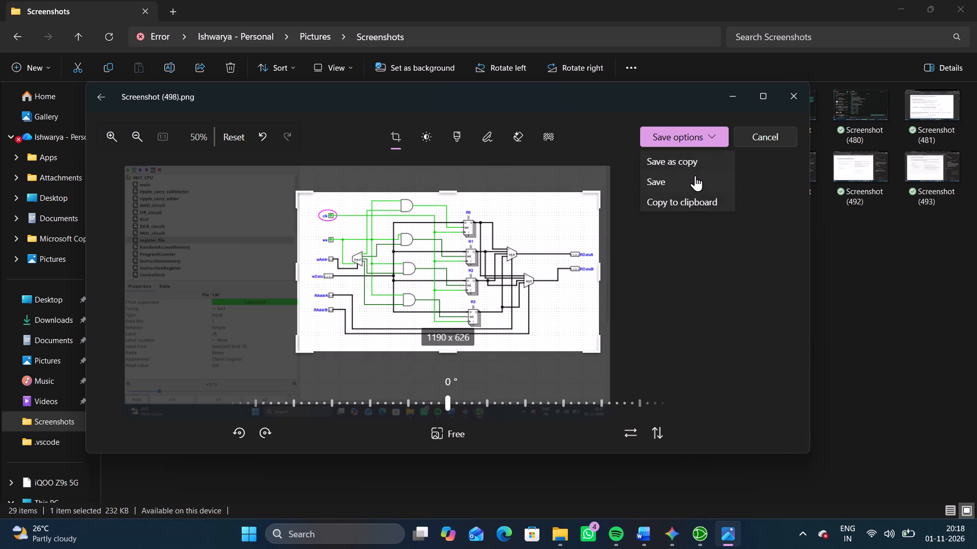
pyautogui.click(694, 177)
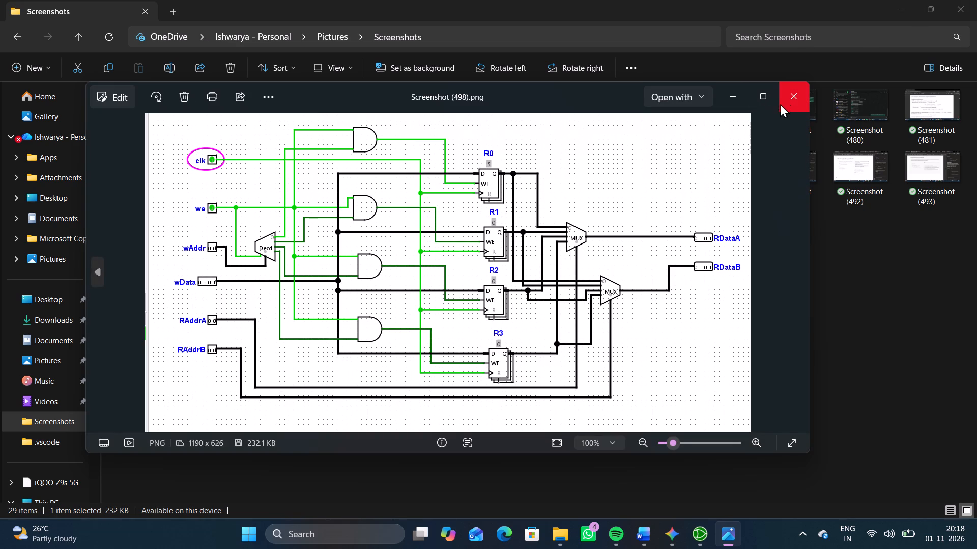
pyautogui.click(789, 101)
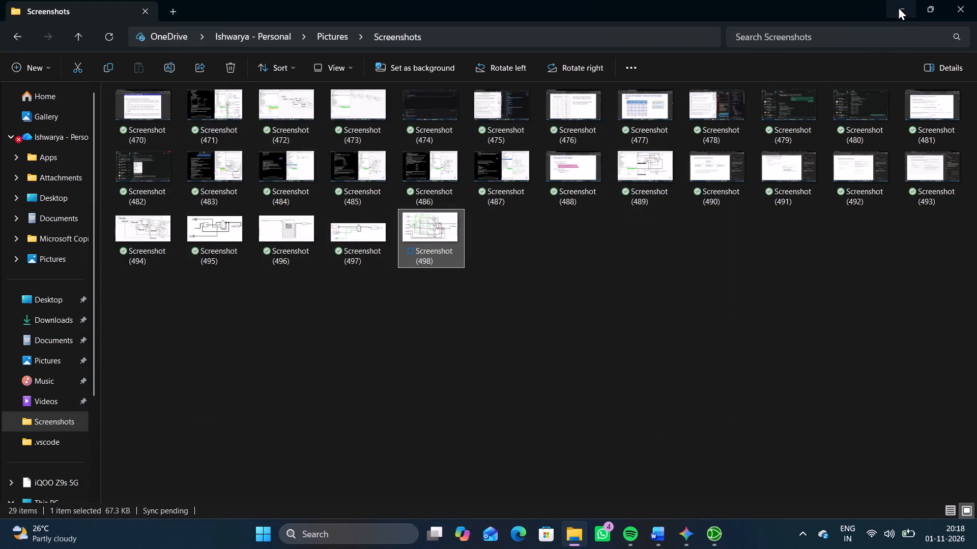
pyautogui.click(898, 7)
# Insert Screenshot (498) from the Screenshots folder below the paragraph of section 4.2 Register file in the Word report.
pyautogui.scroll(-1, 608, 333)
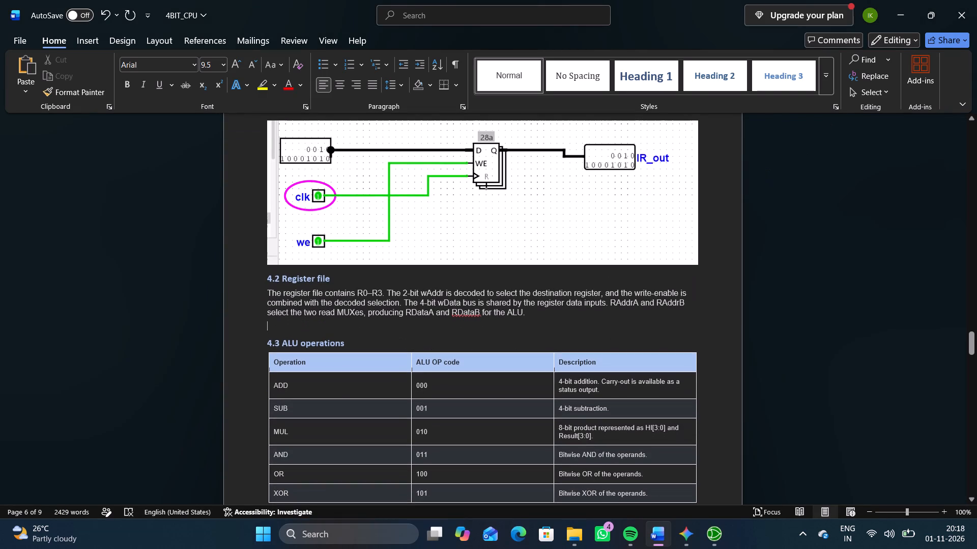
pyautogui.click(91, 30)
pyautogui.click(91, 35)
pyautogui.click(139, 77)
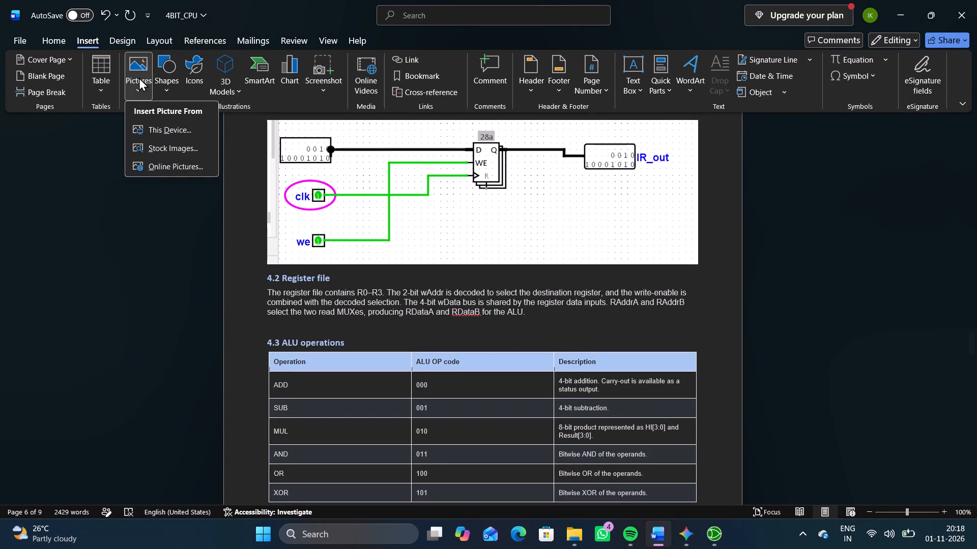
pyautogui.click(154, 126)
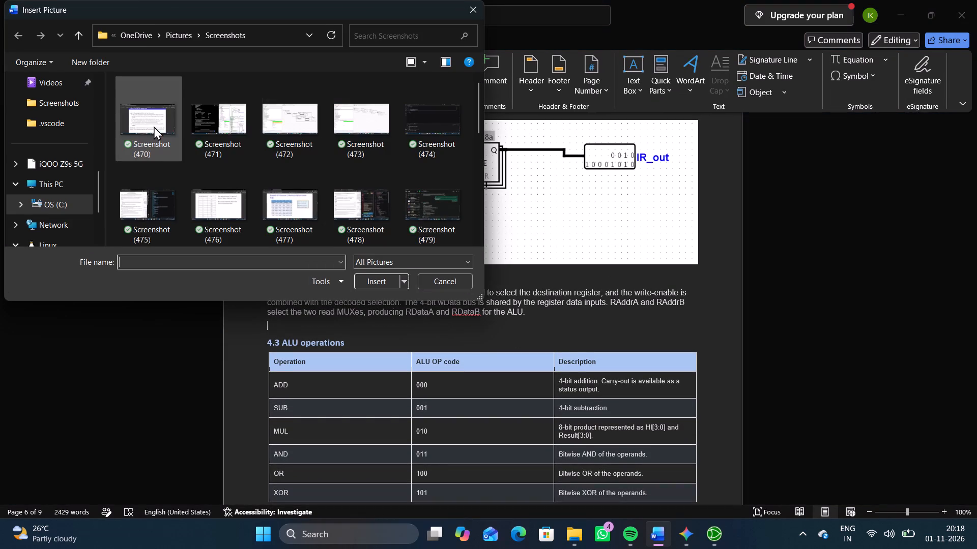
pyautogui.scroll(-7, 245, 157)
pyautogui.click(350, 194)
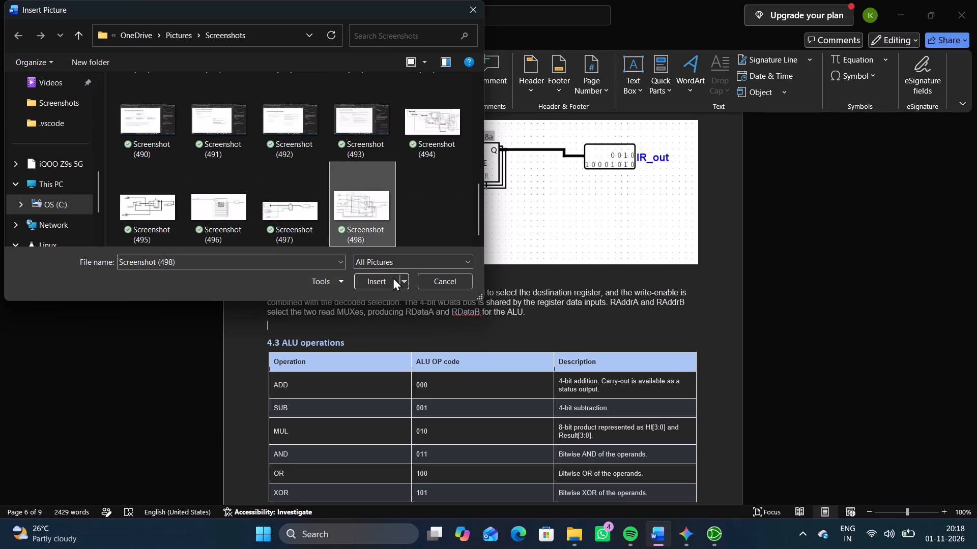
pyautogui.click(393, 278)
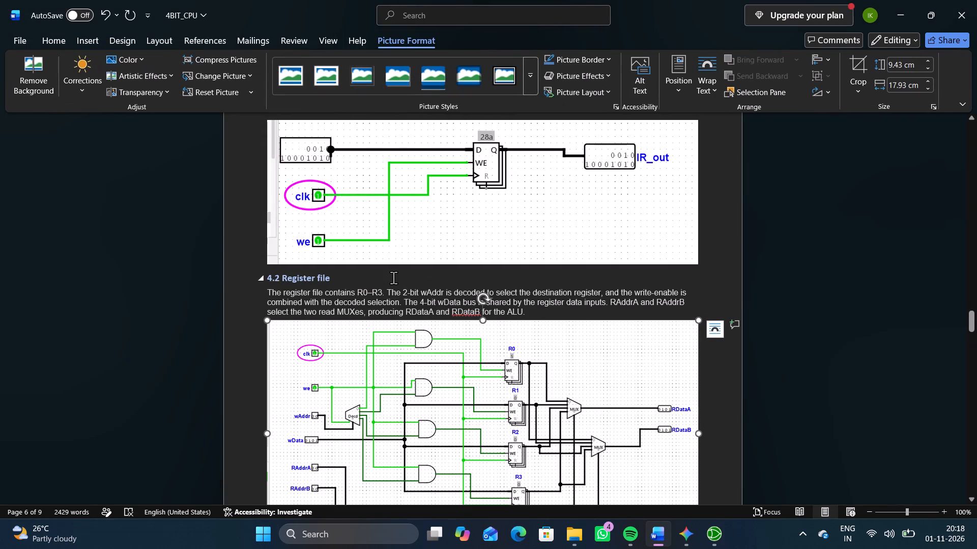
pyautogui.scroll(-1, 393, 278)
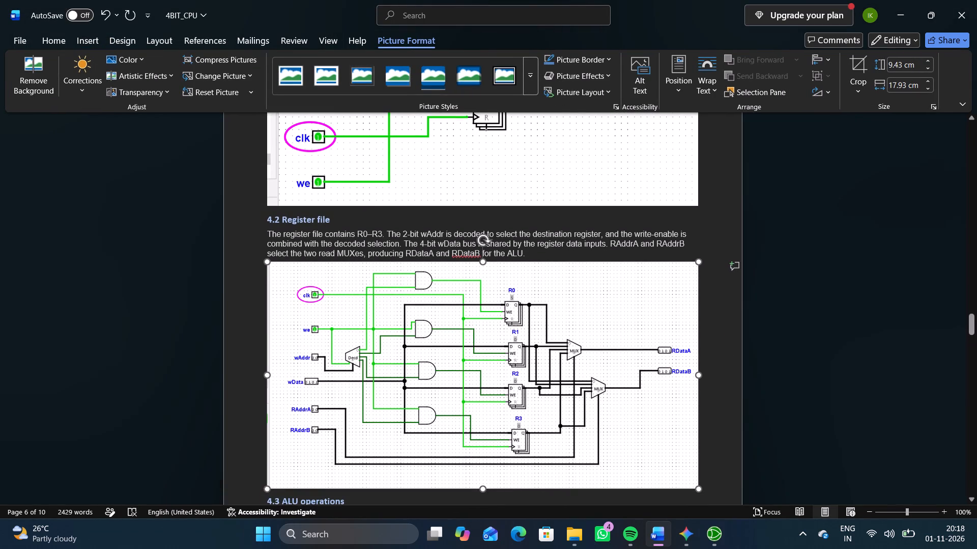
pyautogui.scroll(-1, 728, 348)
pyautogui.click(723, 374)
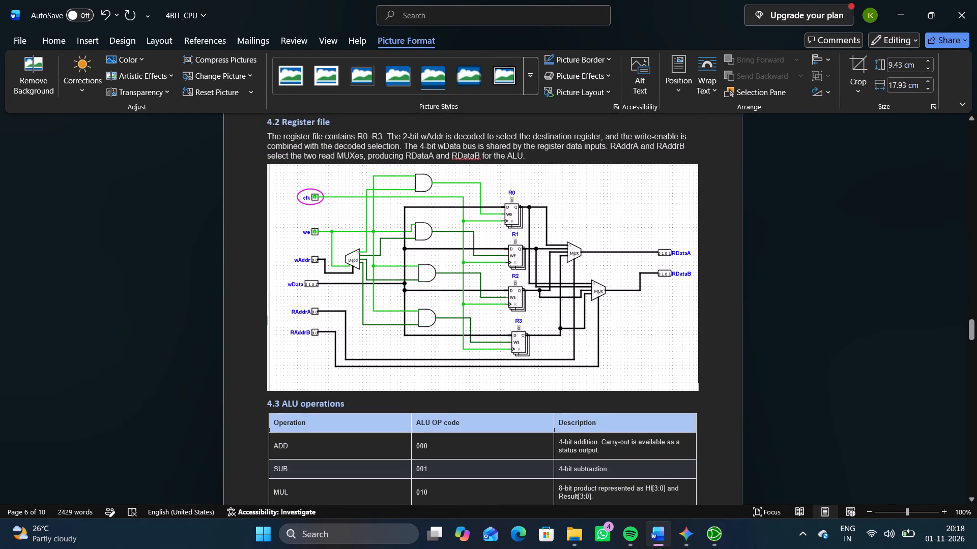
pyautogui.hscroll(1, 668, 393)
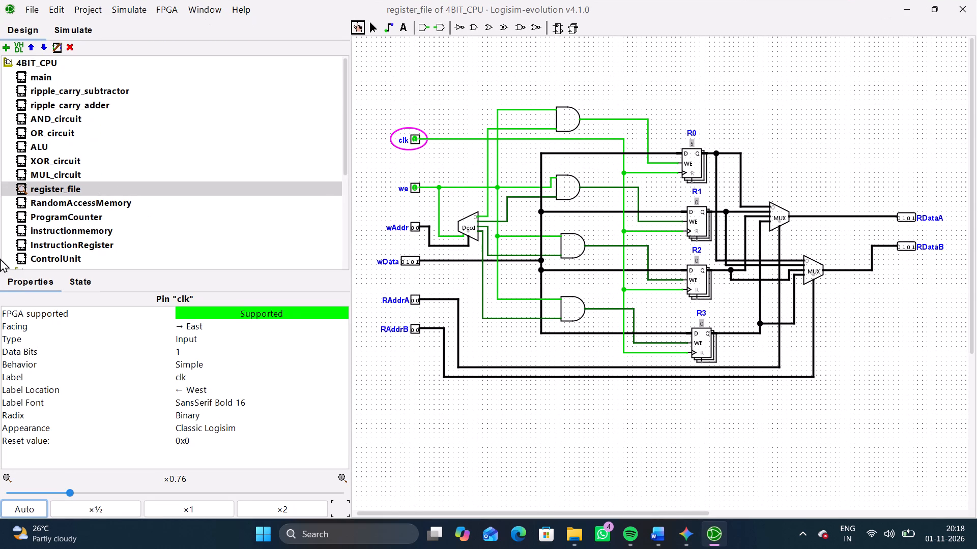
pyautogui.doubleClick(23, 141)
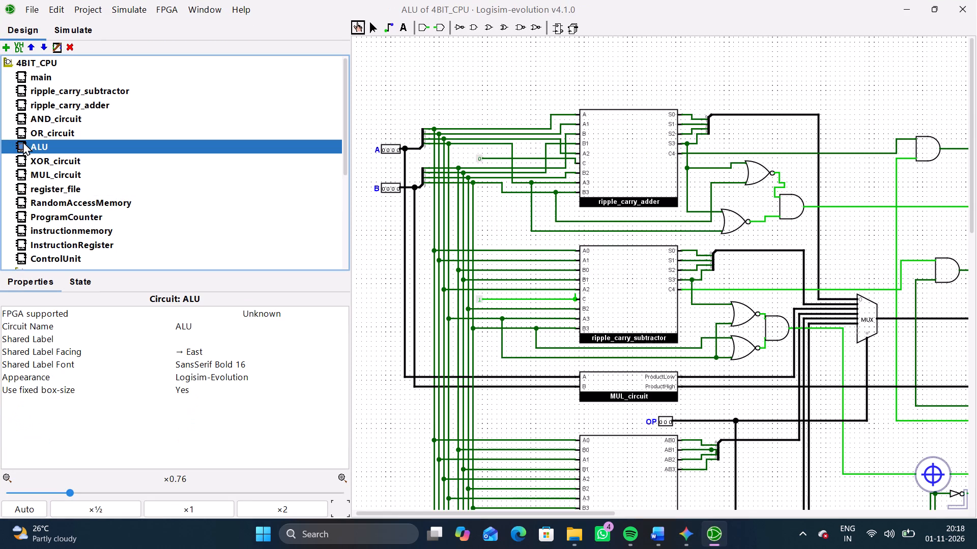
pyautogui.click(35, 508)
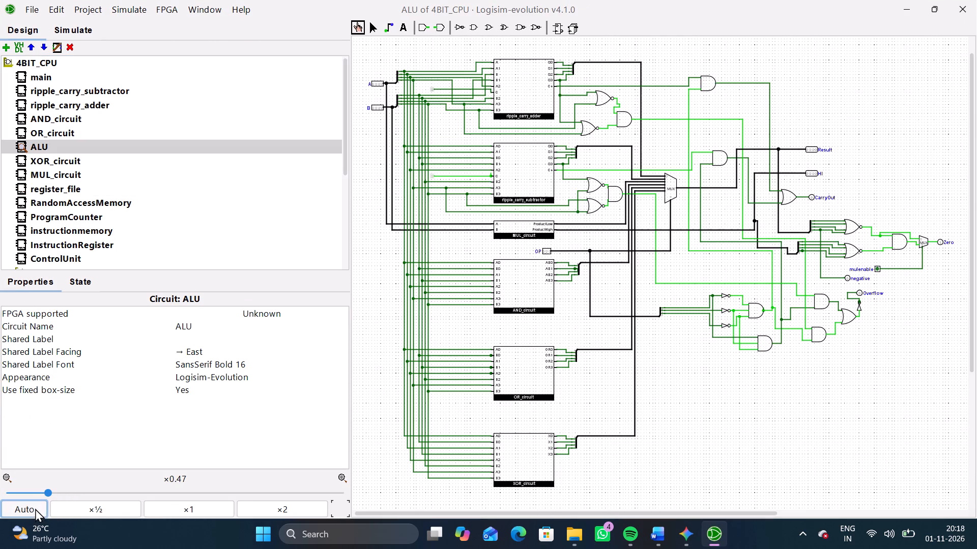
# Toggle bits of the ALU circuit's 4-bit inputs A and B to apply non-zero operands.
pyautogui.click(375, 84)
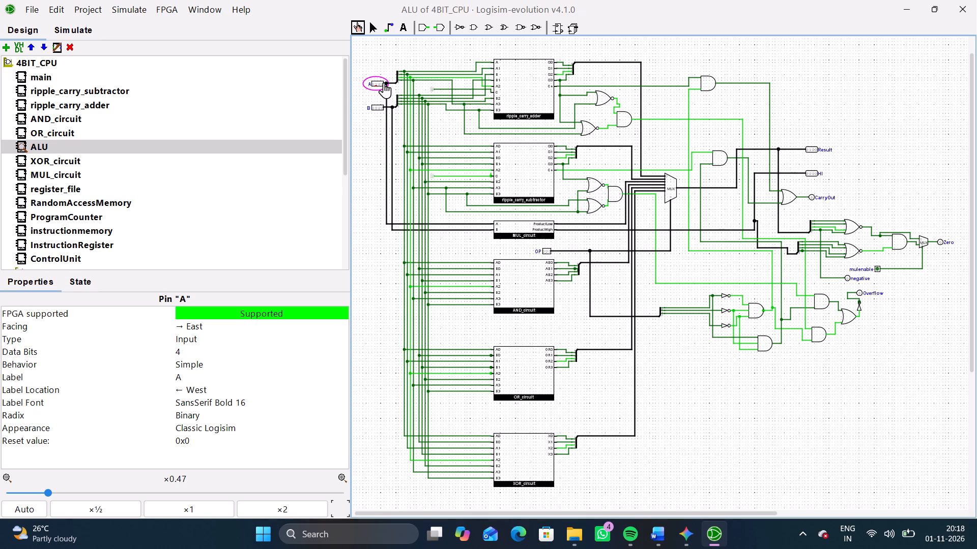
pyautogui.click(381, 84)
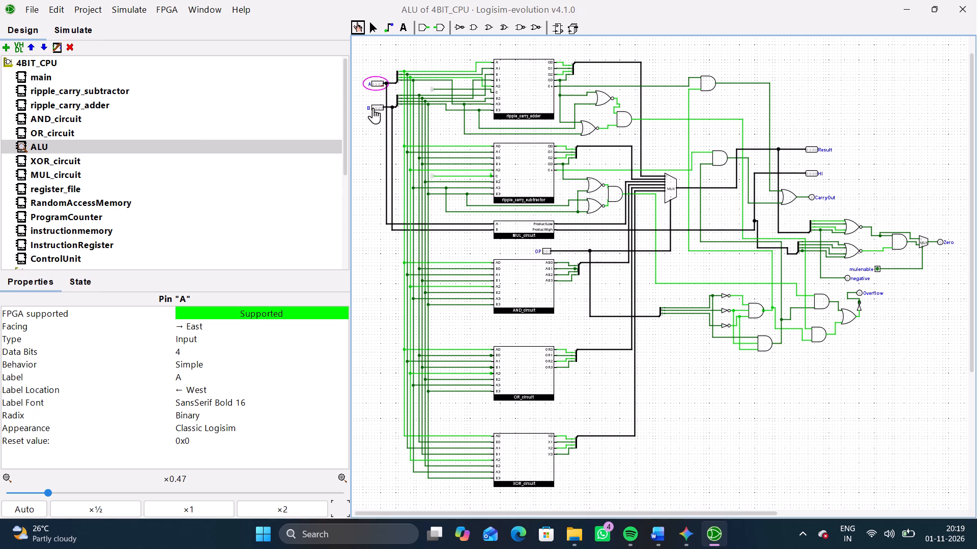
pyautogui.click(373, 108)
pyautogui.click(375, 108)
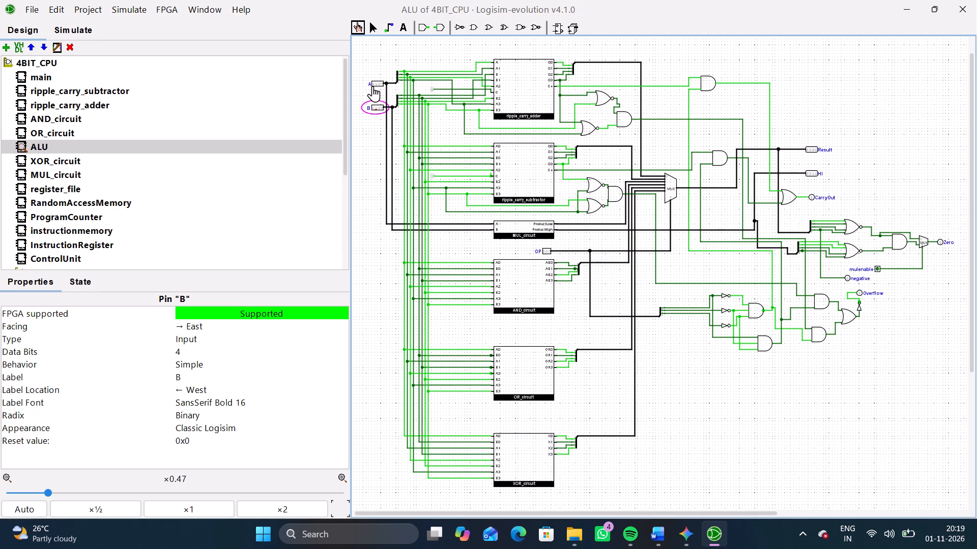
pyautogui.click(372, 85)
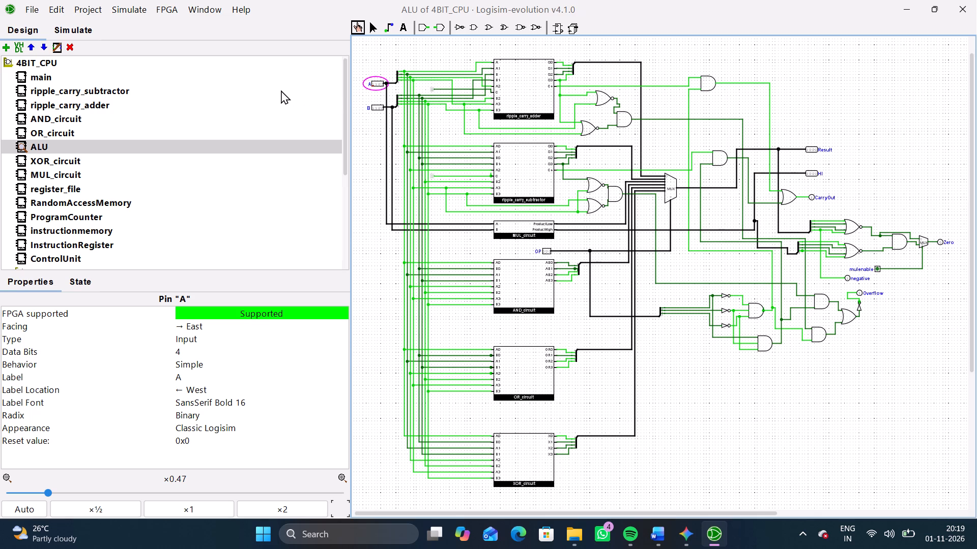
# Save a full-screen screenshot of the ALU circuit and minimize Logisim.
pyautogui.press('super+Print')
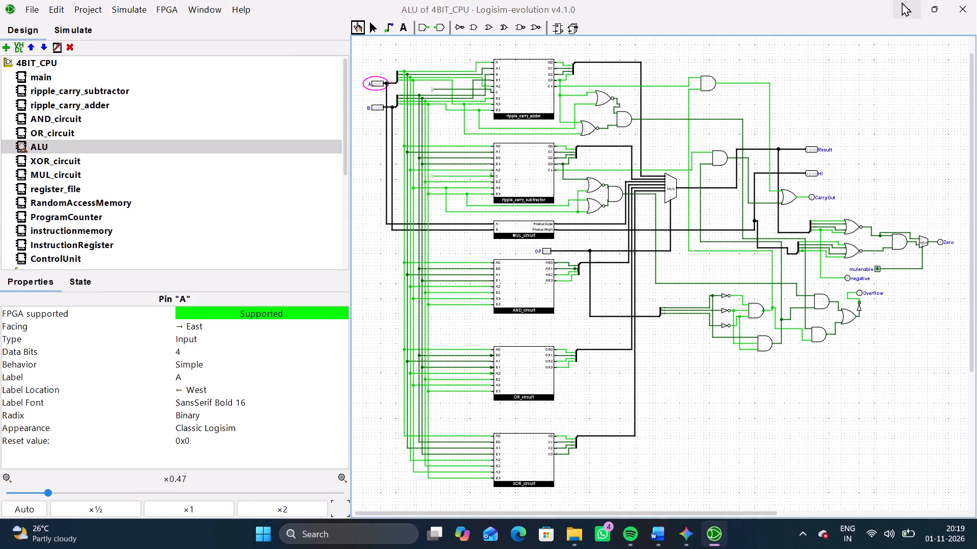
pyautogui.click(904, 3)
# Check the newest ALU capture in the Screenshots folder.
pyautogui.click(580, 548)
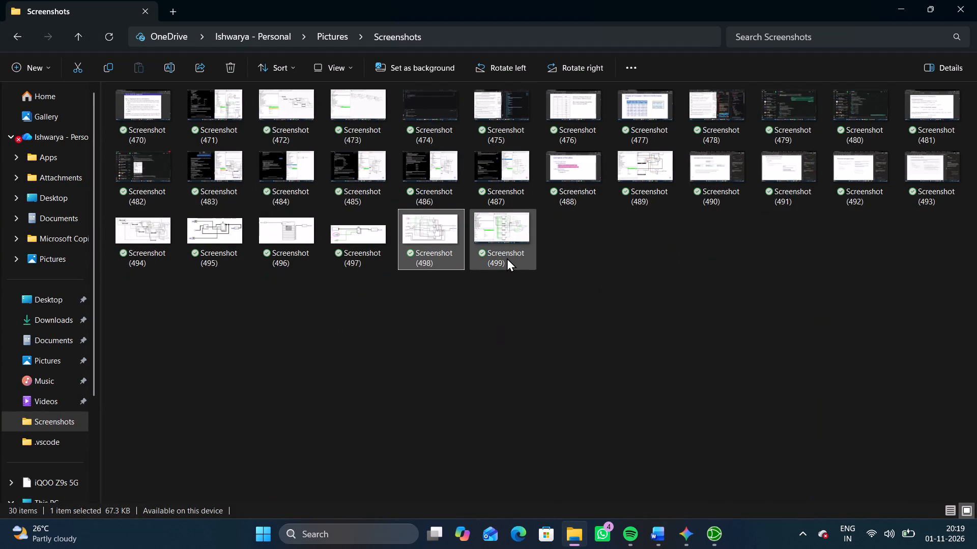
pyautogui.click(892, 0)
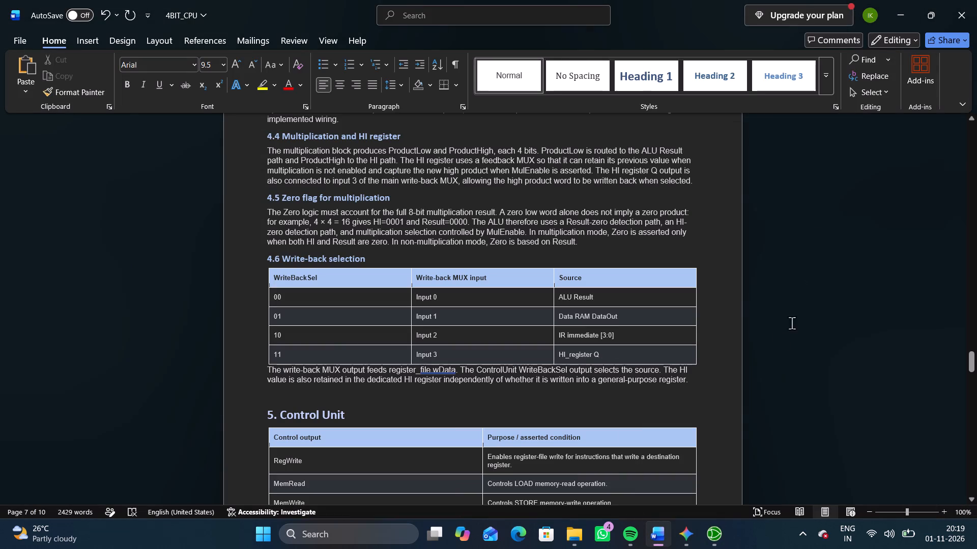
# Switch back to Logisim-evolution and toggle the ALU circuit's mulenable input and input B.
pyautogui.click(705, 531)
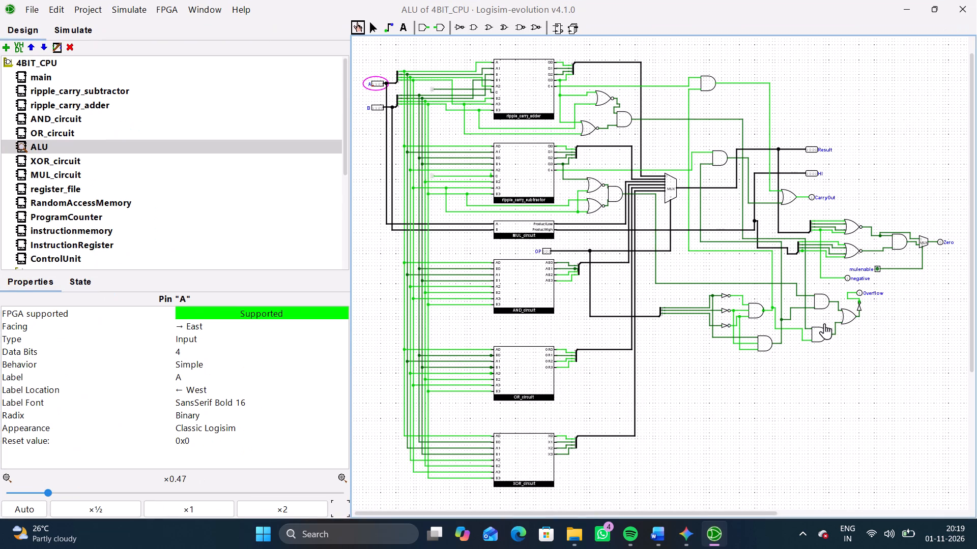
pyautogui.click(877, 270)
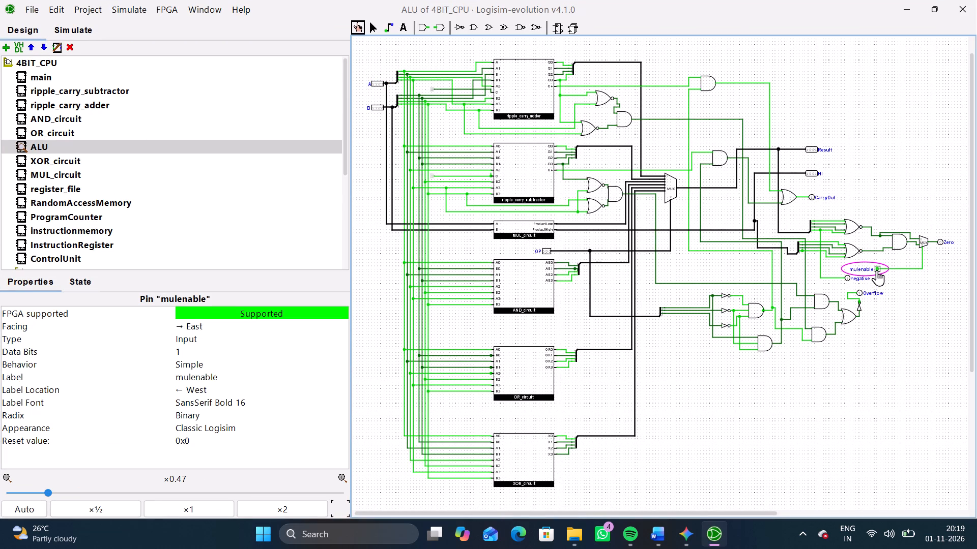
pyautogui.click(952, 310)
pyautogui.click(376, 113)
pyautogui.click(376, 110)
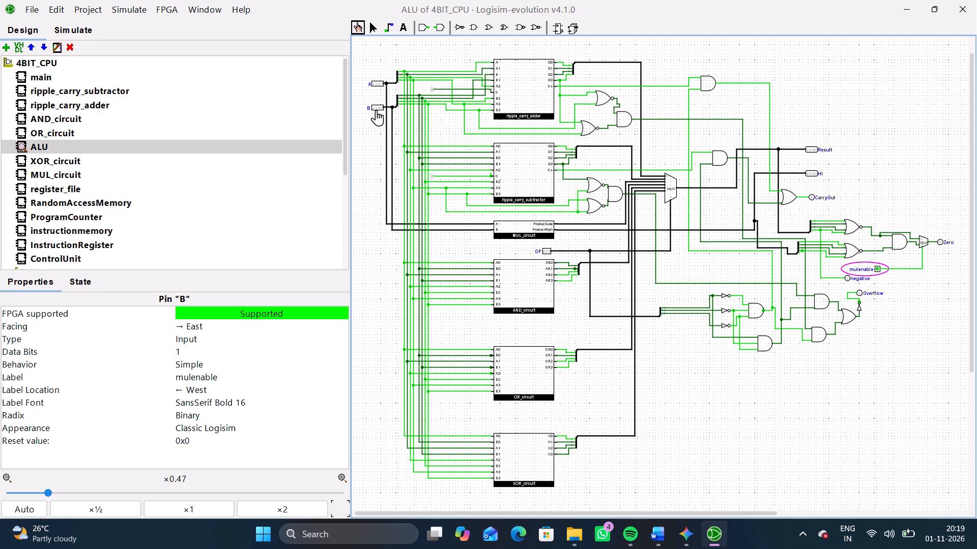
pyautogui.click(376, 110)
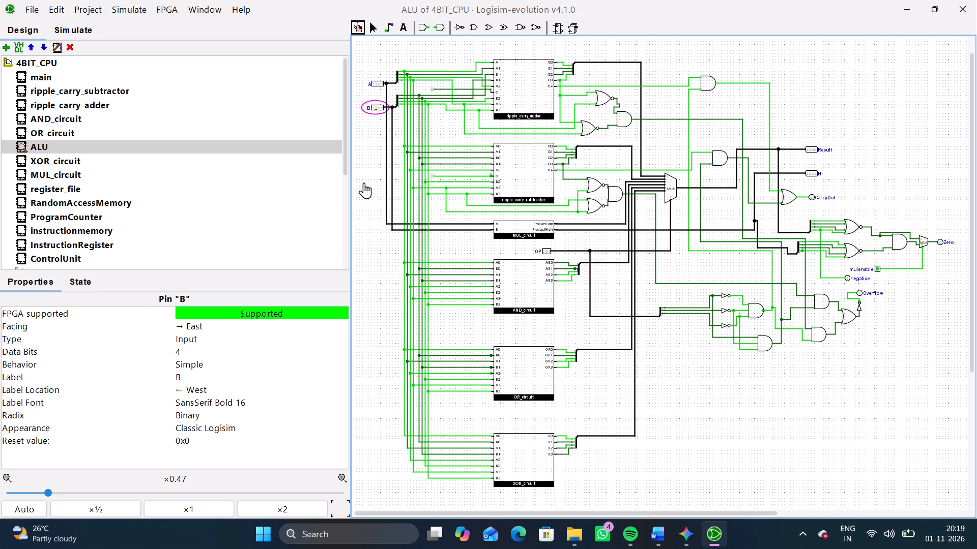
# Save a new full-screen screenshot of the ALU circuit and minimize Logisim.
pyautogui.press('super+Print')
pyautogui.click(902, 6)
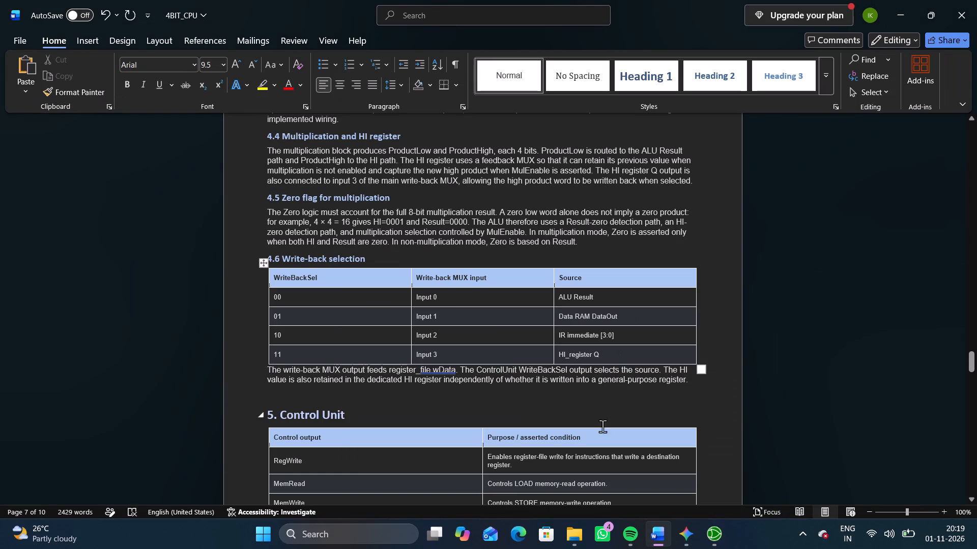
# Crop Screenshot (500) from the Screenshots folder to only the ALU schematic, about 1202 x 881 pixels, and save it over the original.
pyautogui.click(579, 540)
pyautogui.doubleClick(584, 269)
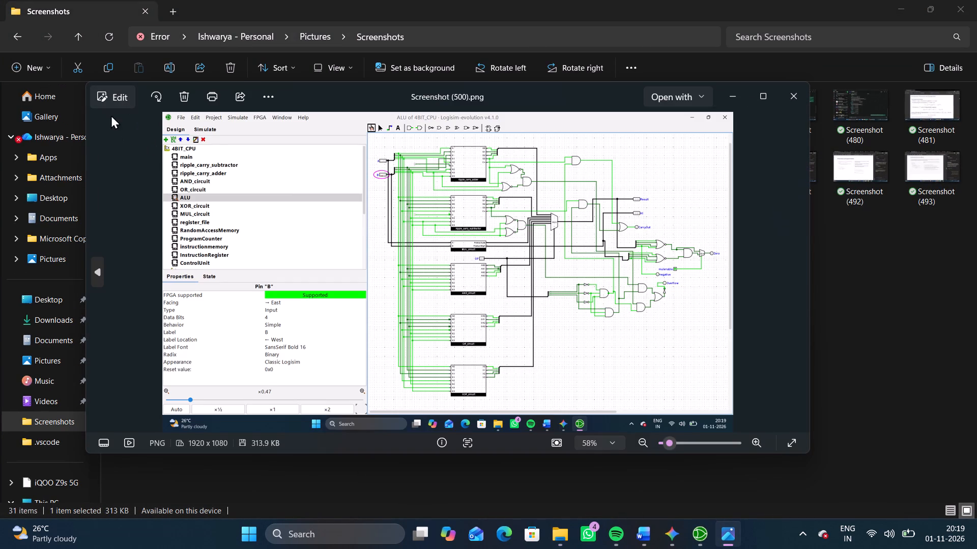
pyautogui.click(119, 93)
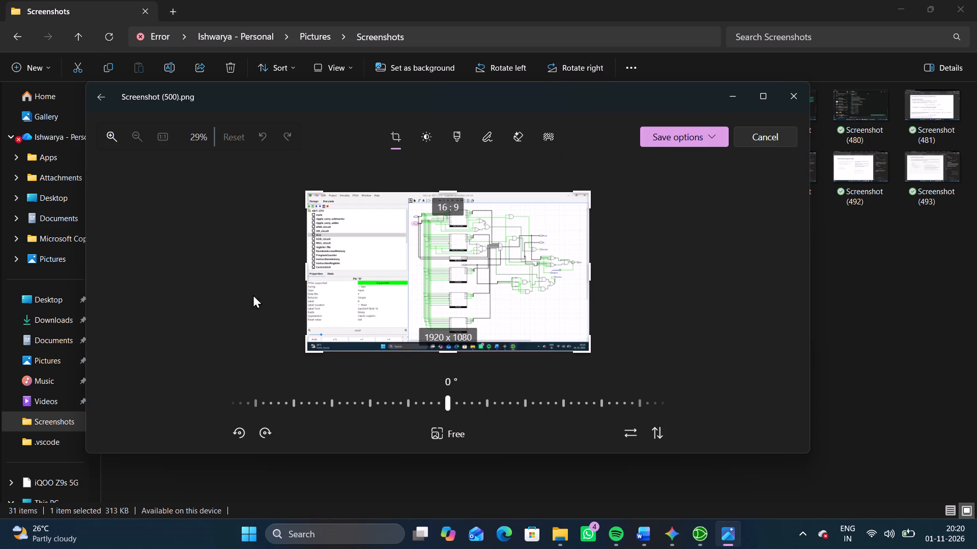
pyautogui.moveTo(304, 264); pyautogui.dragTo(406, 296)
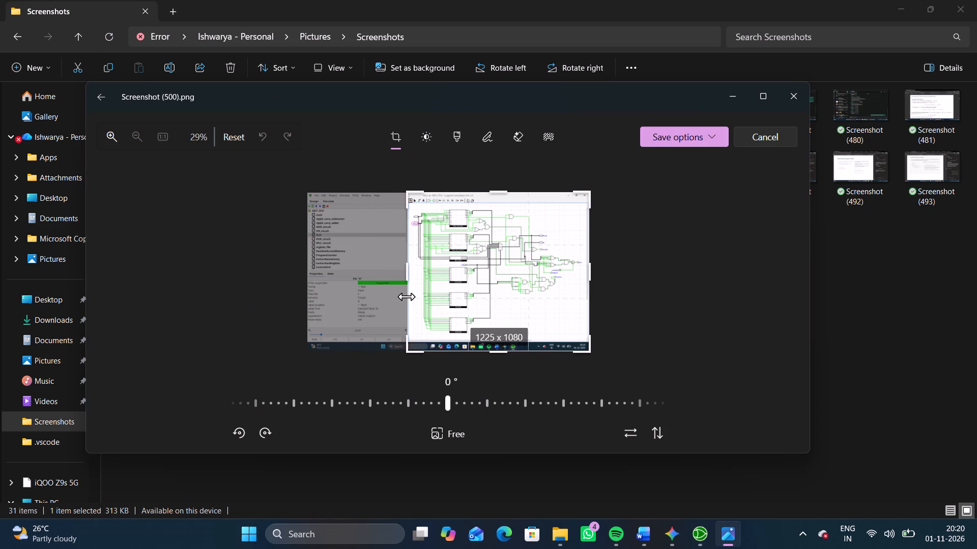
pyautogui.moveTo(406, 296); pyautogui.dragTo(406, 297)
pyautogui.moveTo(447, 193); pyautogui.dragTo(448, 203)
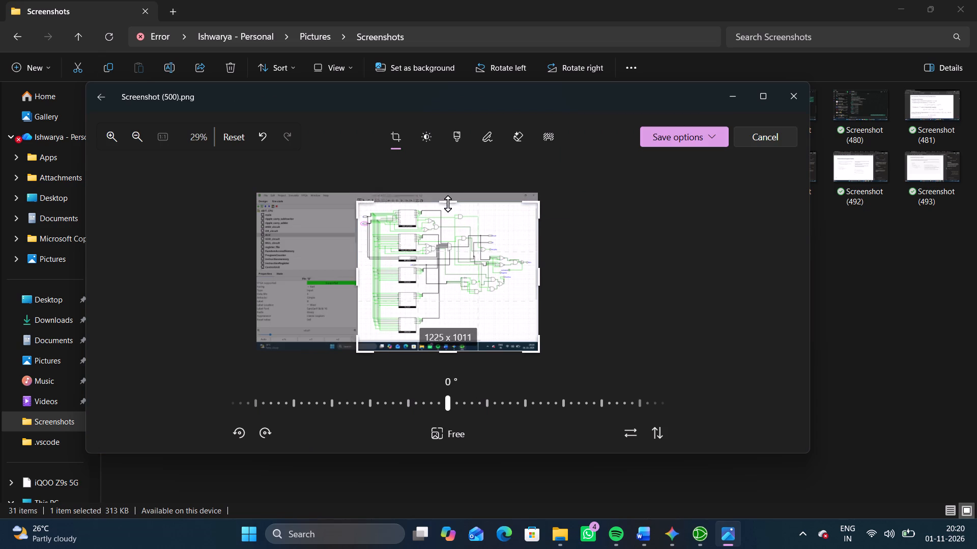
pyautogui.moveTo(448, 203); pyautogui.dragTo(448, 206)
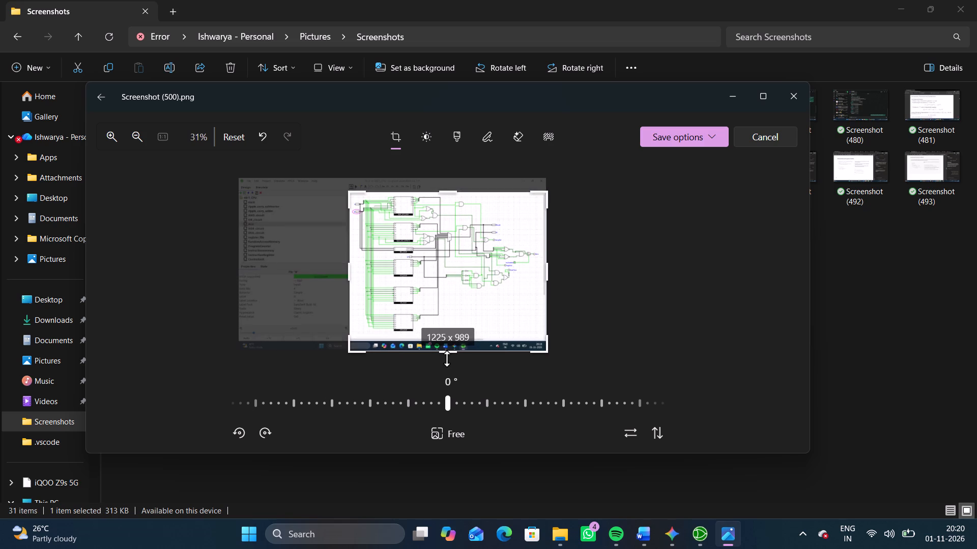
pyautogui.moveTo(447, 355); pyautogui.dragTo(454, 338)
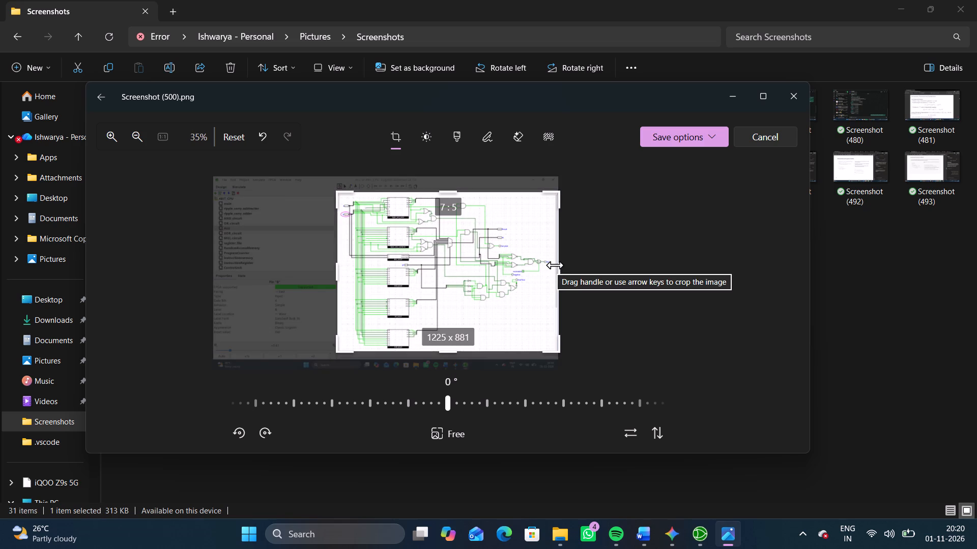
pyautogui.moveTo(555, 265); pyautogui.dragTo(550, 267)
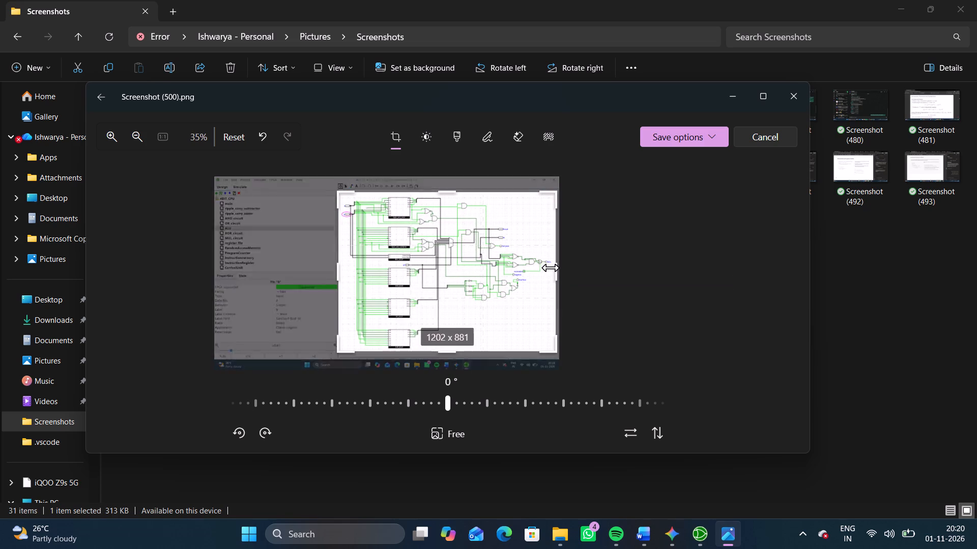
pyautogui.click(663, 138)
pyautogui.click(669, 175)
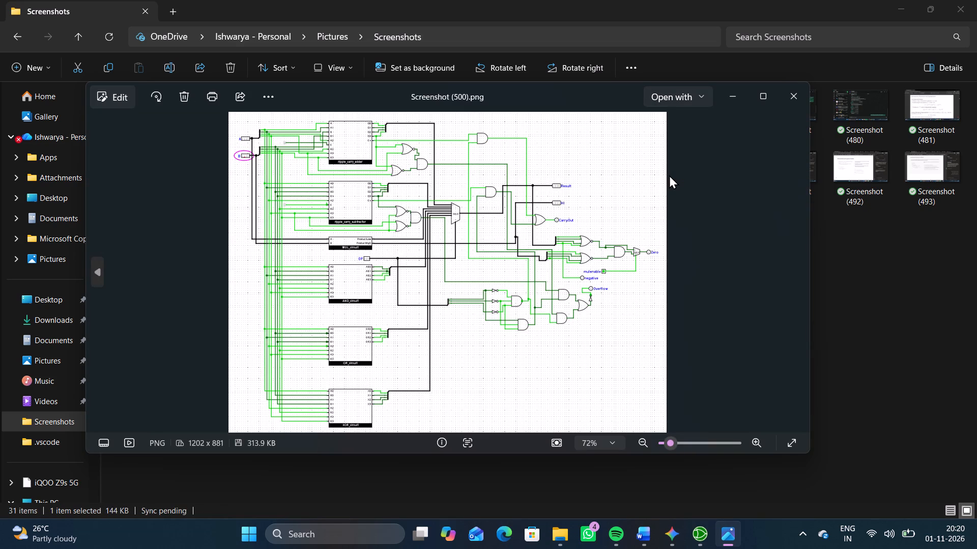
pyautogui.click(796, 87)
pyautogui.click(901, 6)
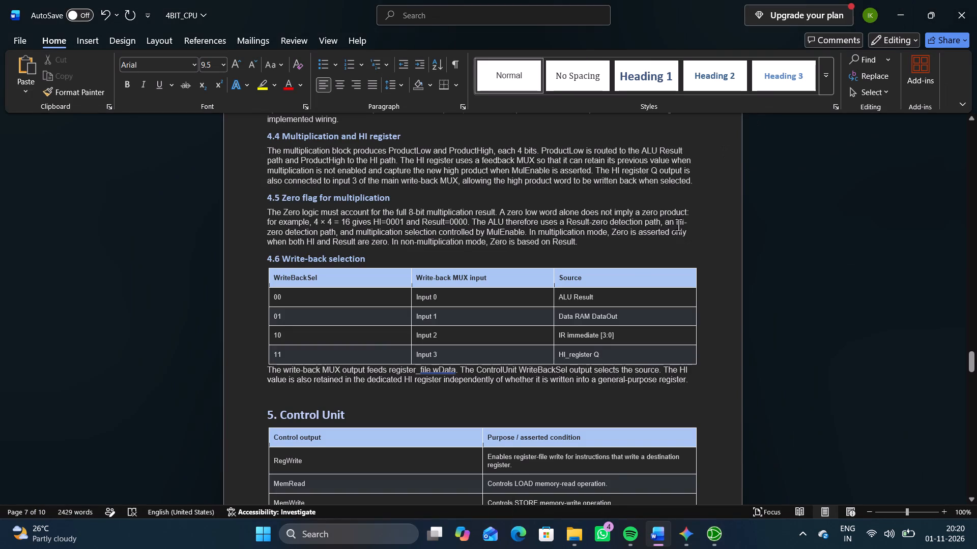
# Insert the picture Screenshot (500) on the empty line after section 4.6's write-back paragraph, before the section 5 Control Unit heading.
pyautogui.click(709, 390)
pyautogui.click(696, 383)
pyautogui.press('Return')
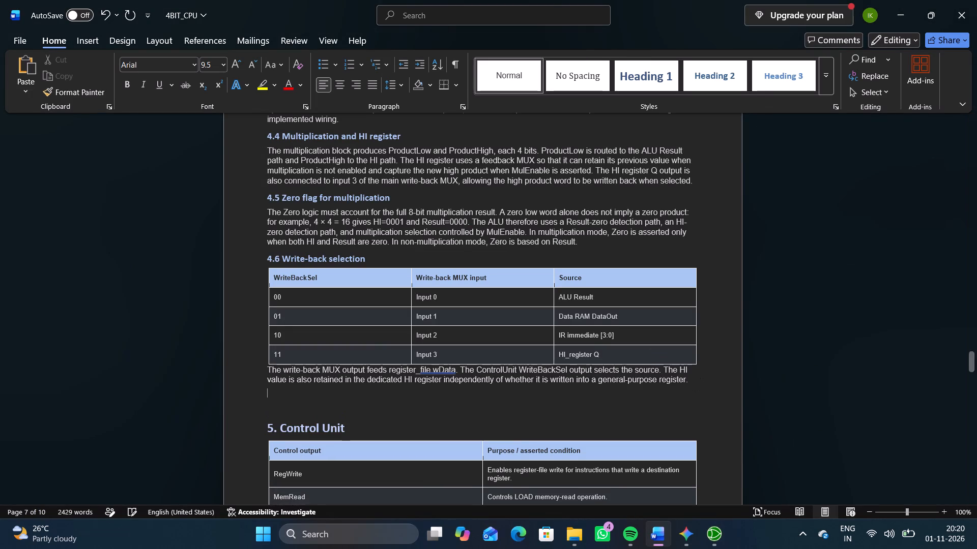
pyautogui.press('BackSpace')
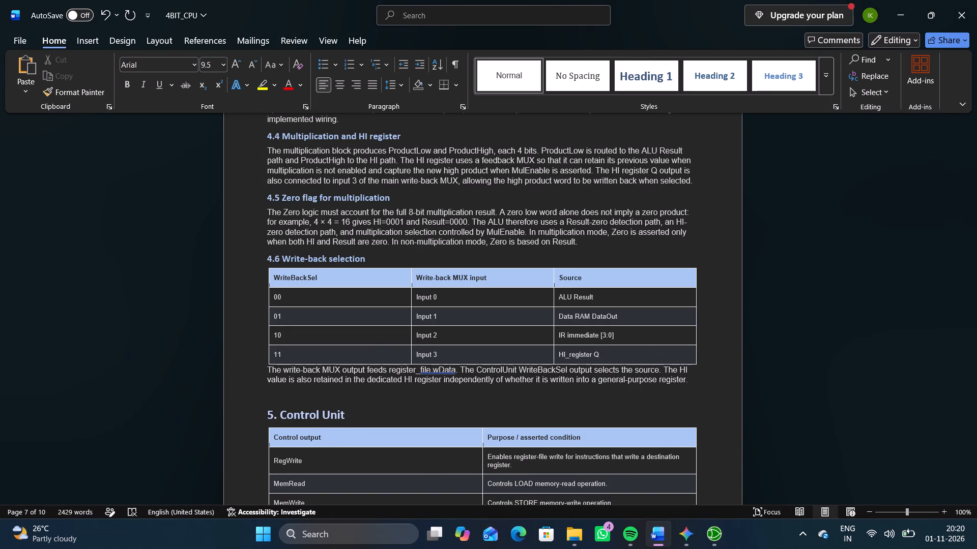
pyautogui.press('Down')
pyautogui.click(89, 34)
pyautogui.click(132, 84)
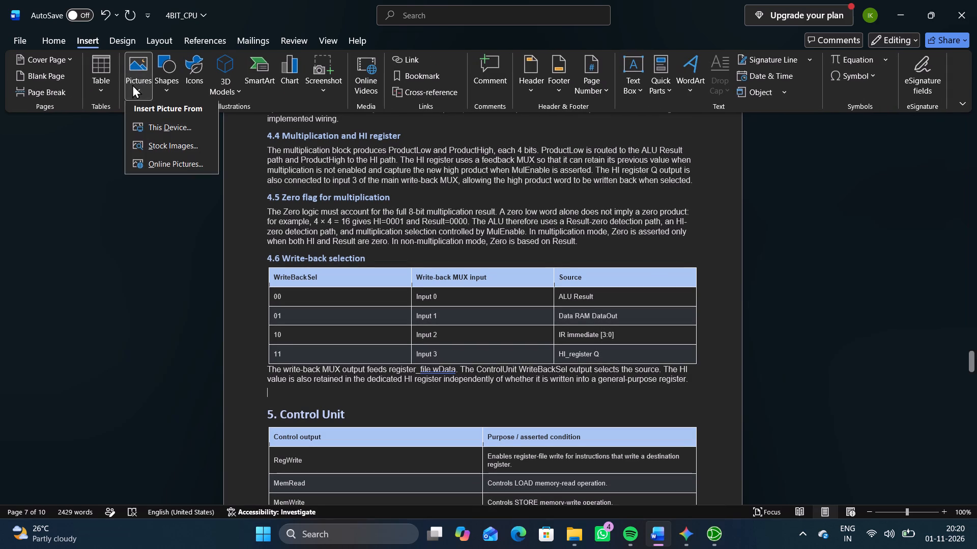
pyautogui.click(174, 128)
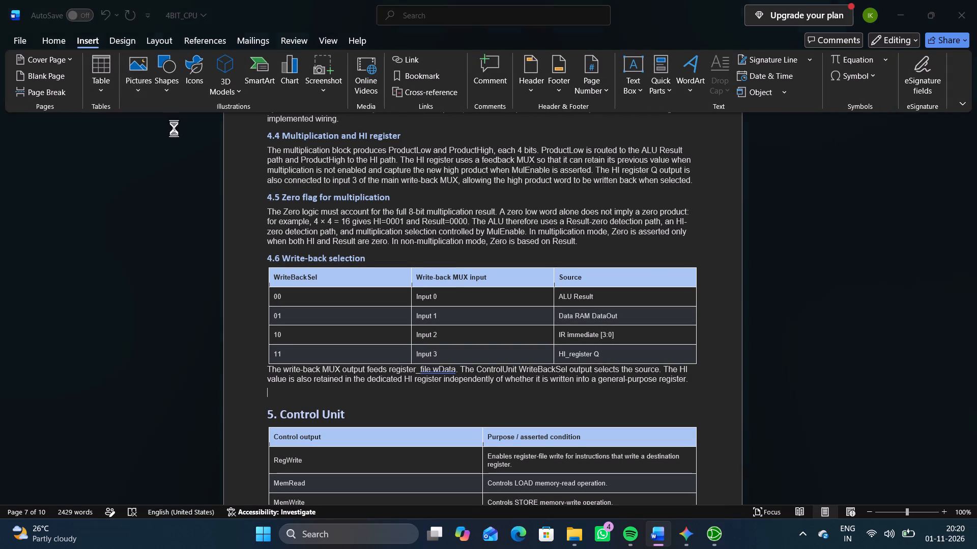
pyautogui.scroll(-7, 296, 185)
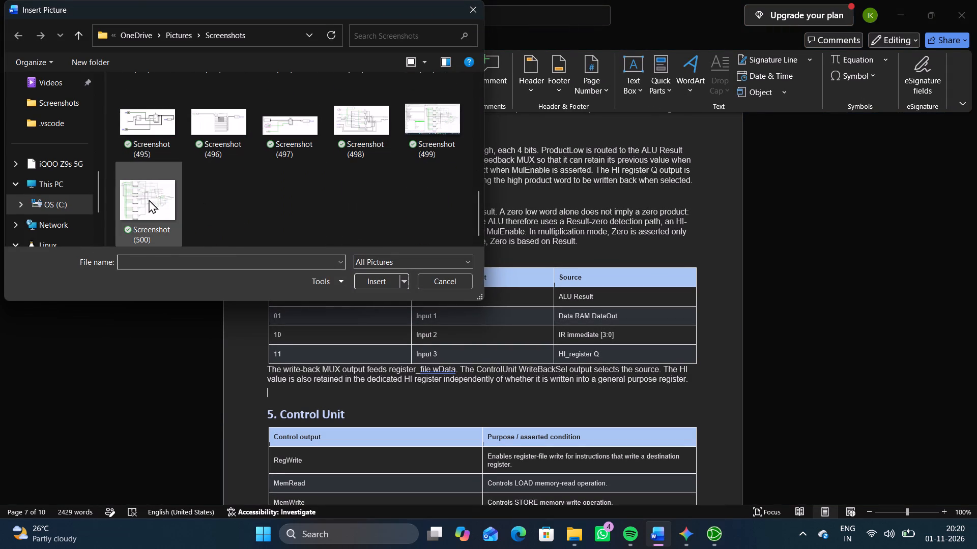
pyautogui.click(149, 199)
pyautogui.click(379, 278)
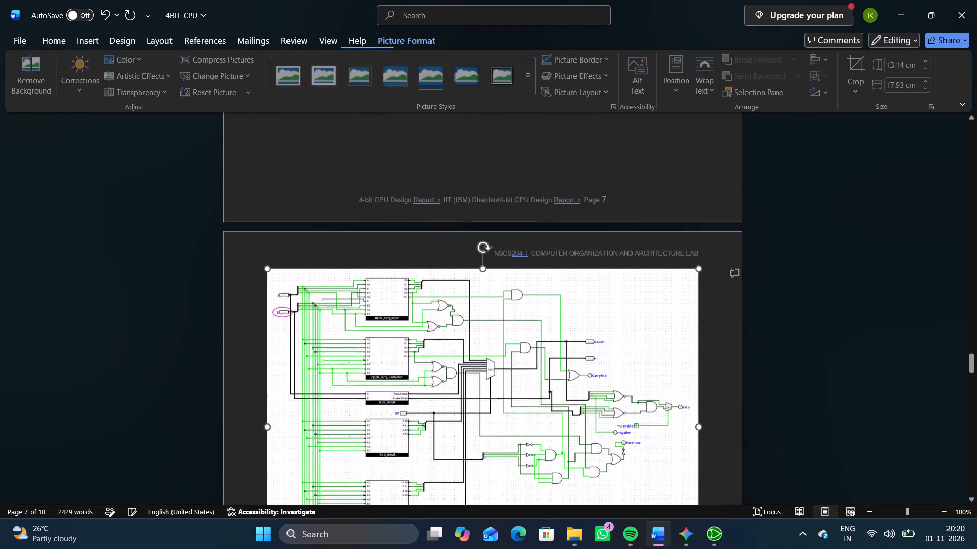
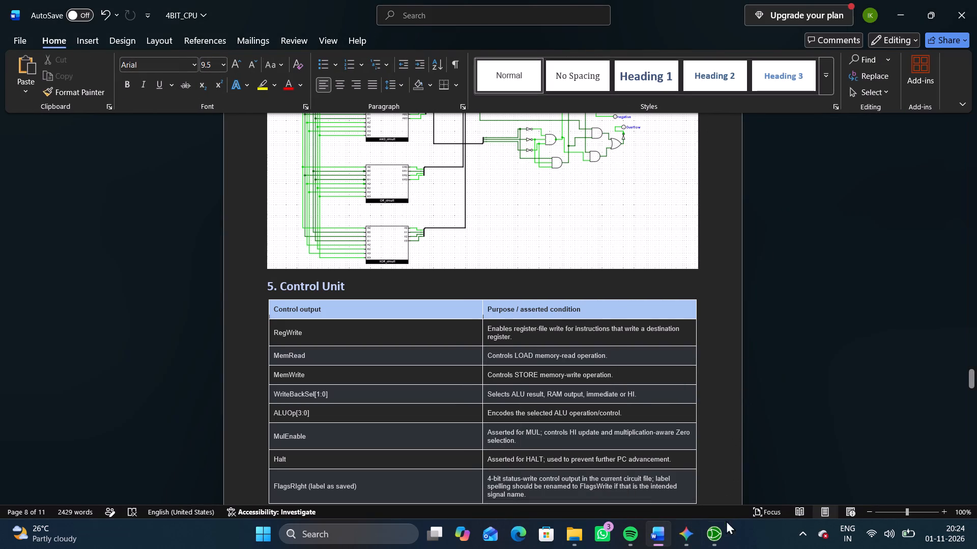
pyautogui.click(717, 548)
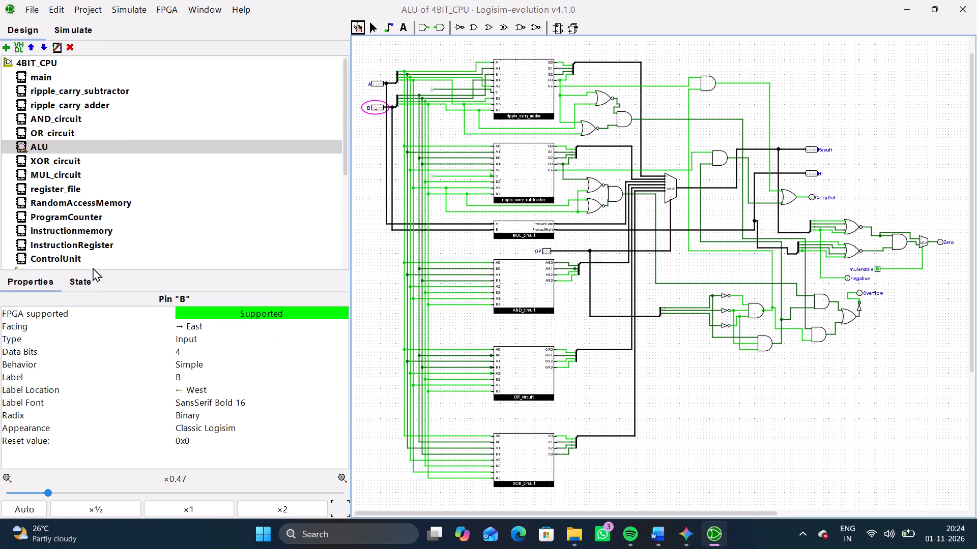
pyautogui.tripleClick(93, 261)
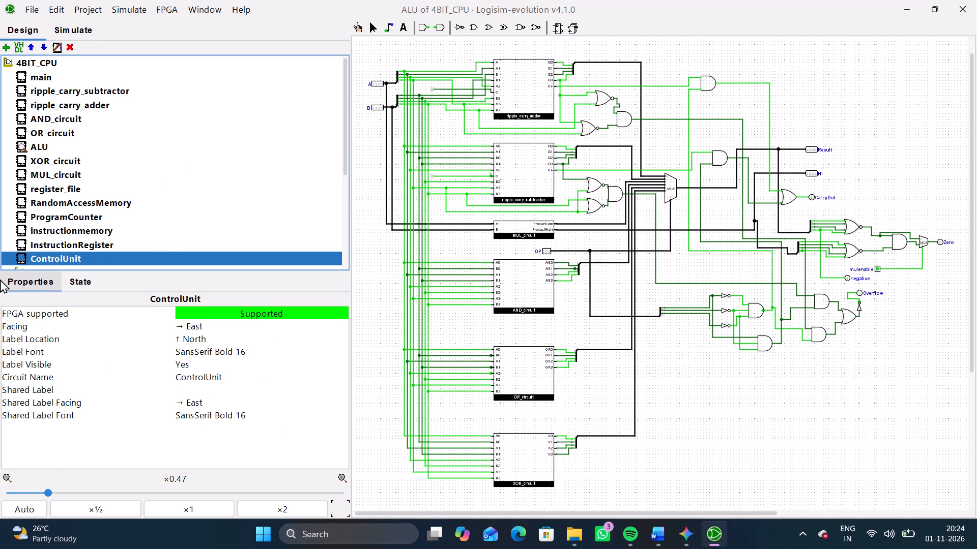
pyautogui.doubleClick(21, 258)
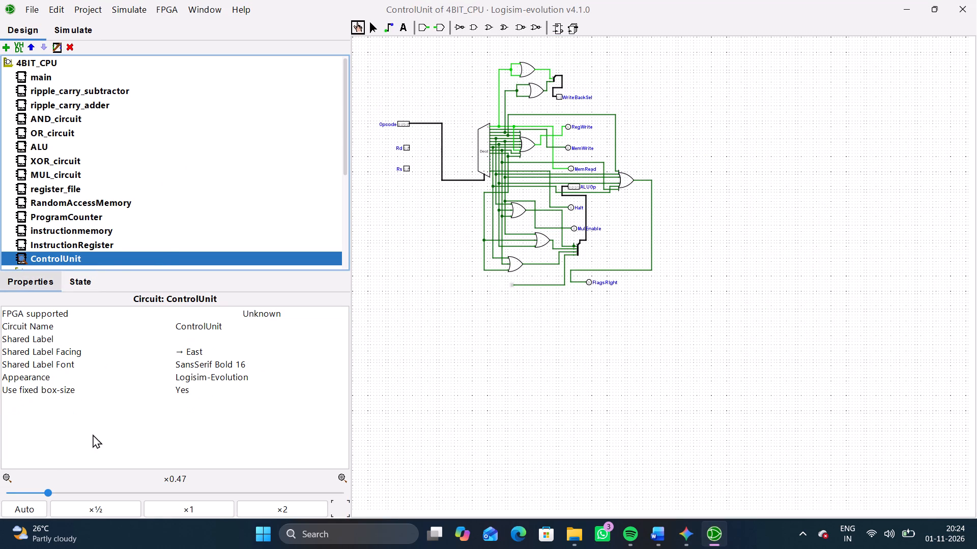
pyautogui.click(34, 503)
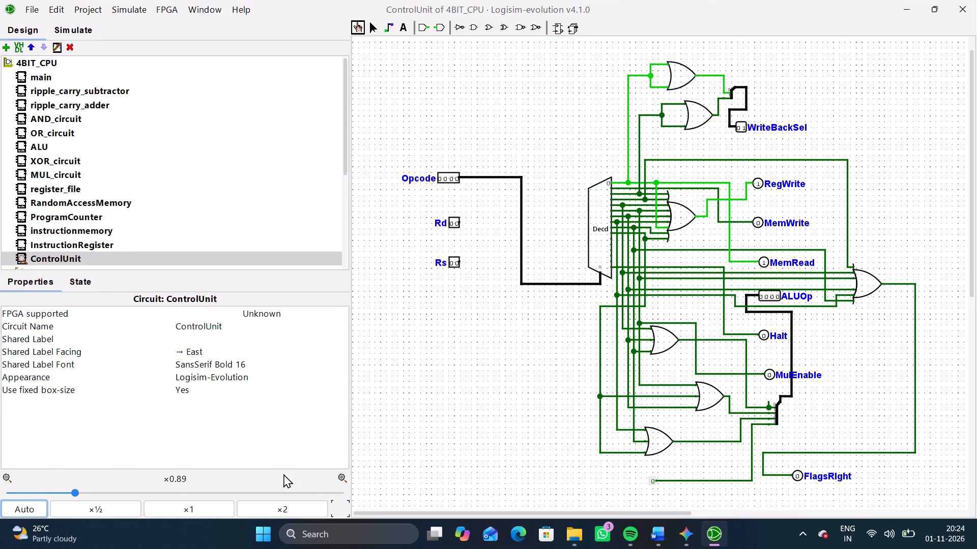
# Set the ControlUnit circuit's Opcode input to 0101 and try to toggle the constant 0 below the gates.
pyautogui.click(445, 178)
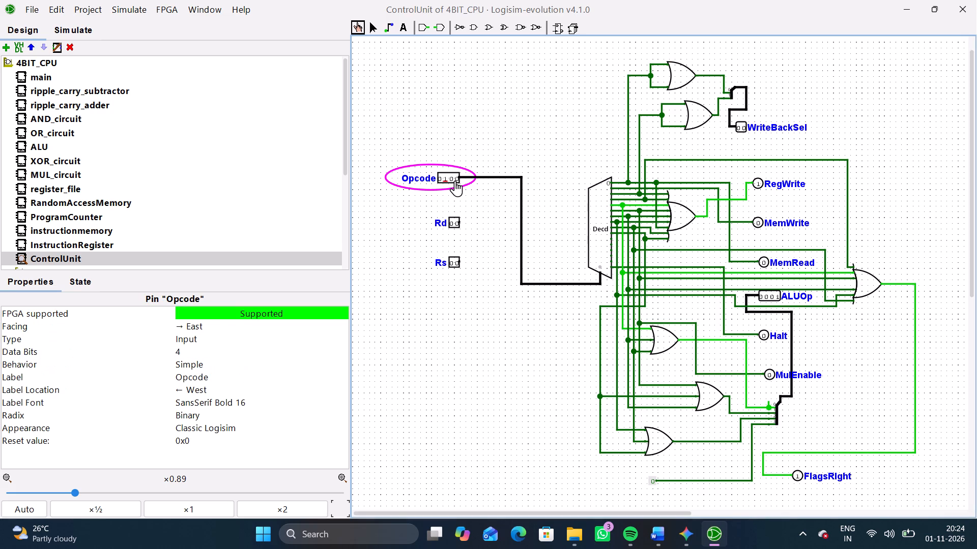
pyautogui.click(455, 180)
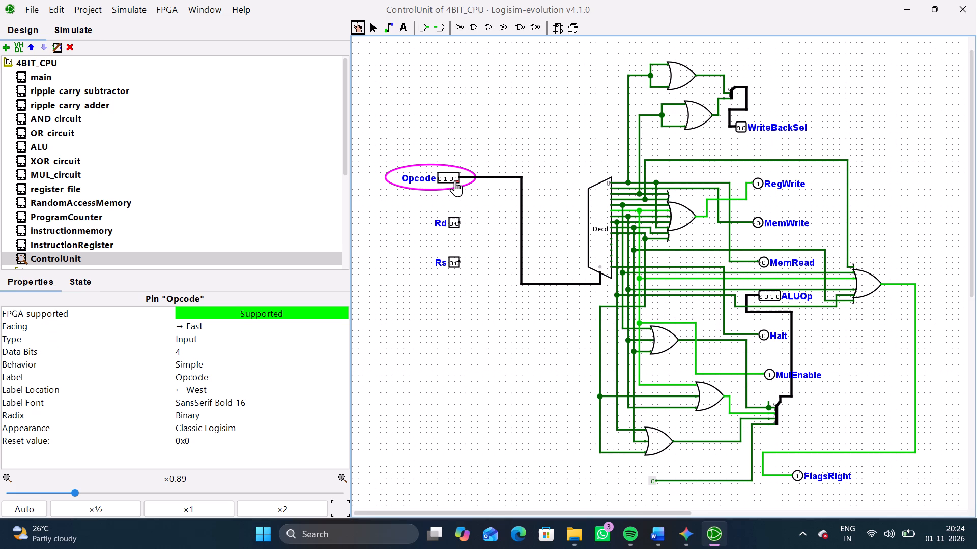
pyautogui.click(649, 484)
pyautogui.click(653, 481)
# Save a full-screen screenshot of the ControlUnit circuit and minimize Logisim.
pyautogui.press('super+Print')
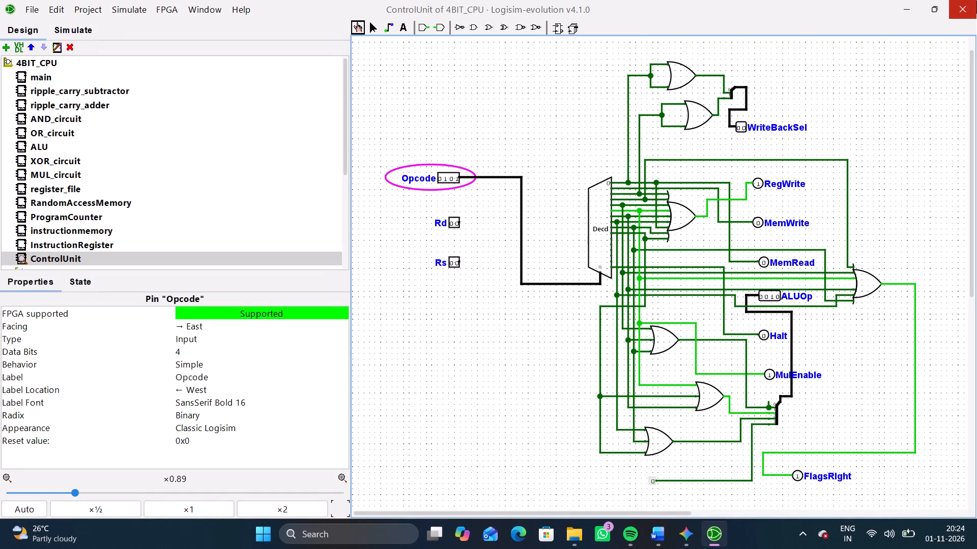
pyautogui.click(905, 12)
# Crop Screenshot (501) from the Screenshots folder to only the ControlUnit schematic, about 1087 x 881 pixels, and save it over the original.
pyautogui.click(575, 539)
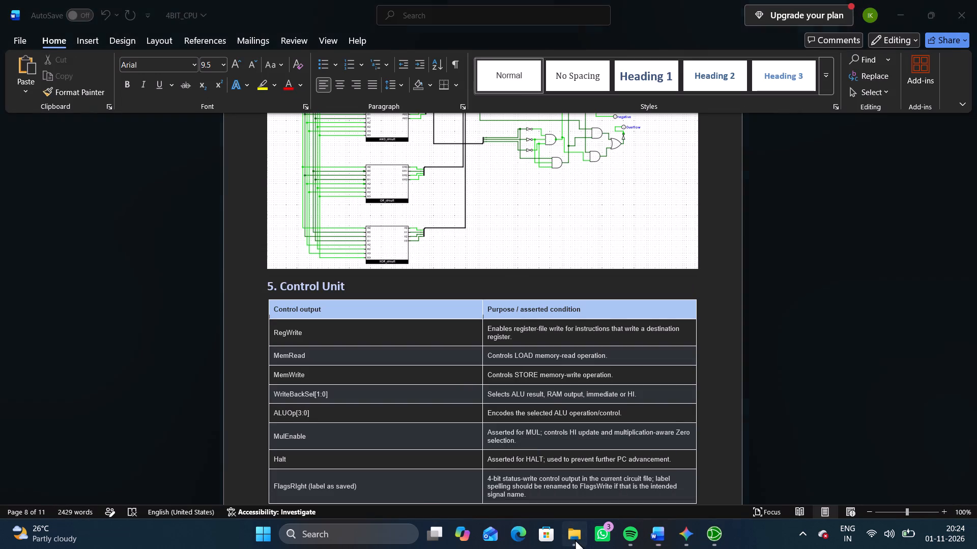
pyautogui.doubleClick(627, 268)
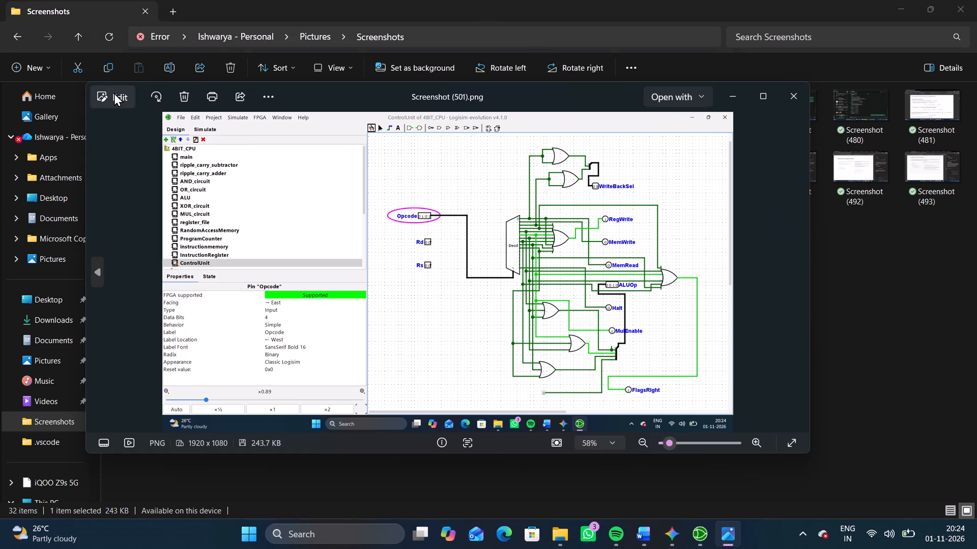
pyautogui.click(114, 93)
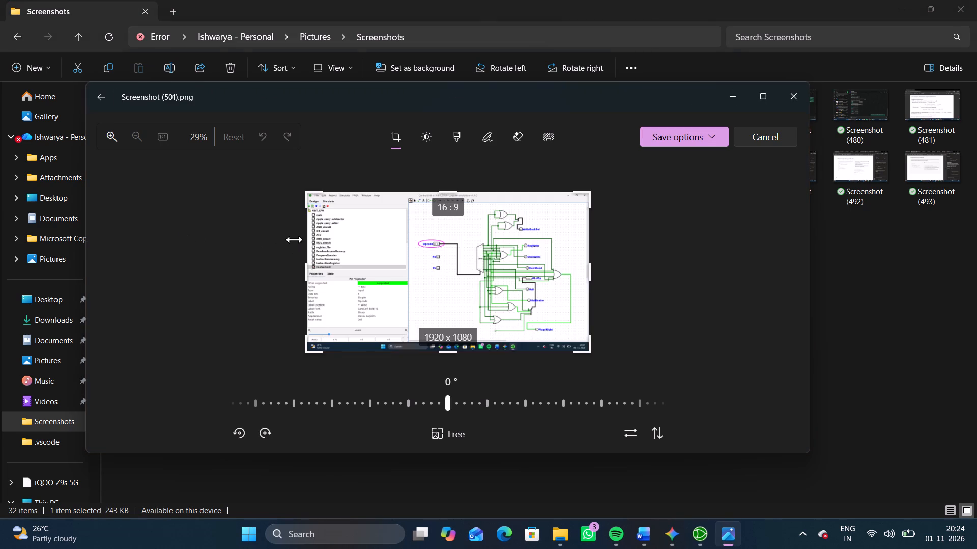
pyautogui.moveTo(302, 237); pyautogui.dragTo(410, 254)
pyautogui.moveTo(453, 185); pyautogui.dragTo(458, 194)
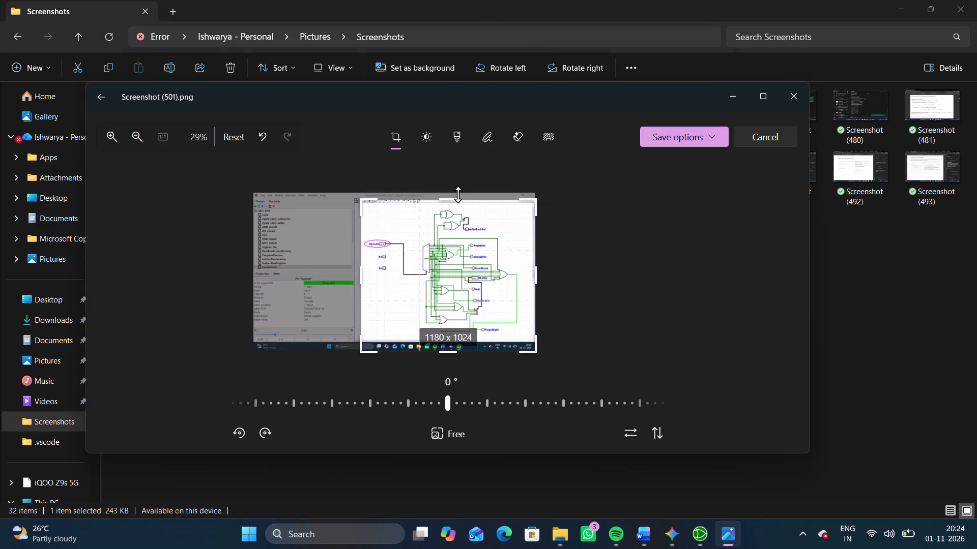
pyautogui.moveTo(458, 194); pyautogui.dragTo(459, 199)
pyautogui.moveTo(447, 354); pyautogui.dragTo(451, 345)
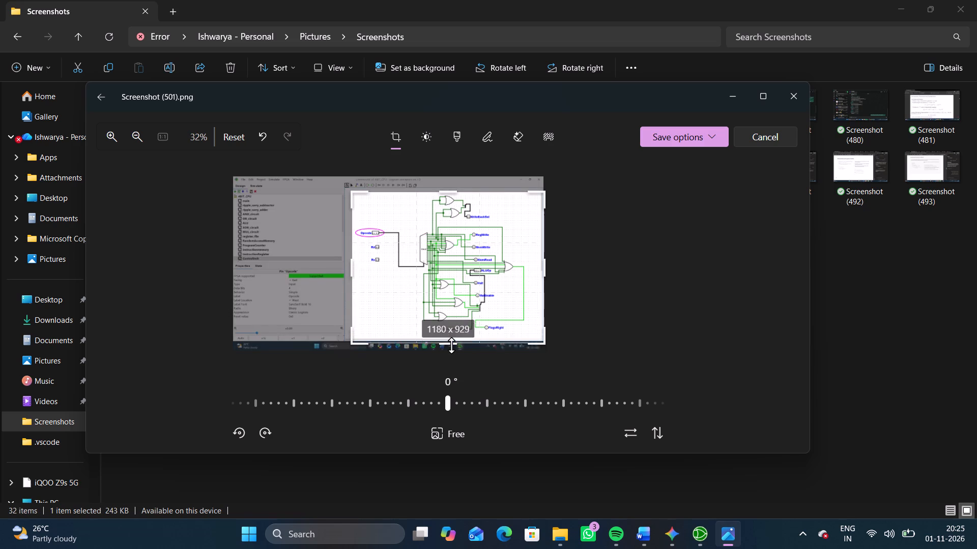
pyautogui.moveTo(451, 345); pyautogui.dragTo(454, 338)
pyautogui.moveTo(551, 254); pyautogui.dragTo(543, 252)
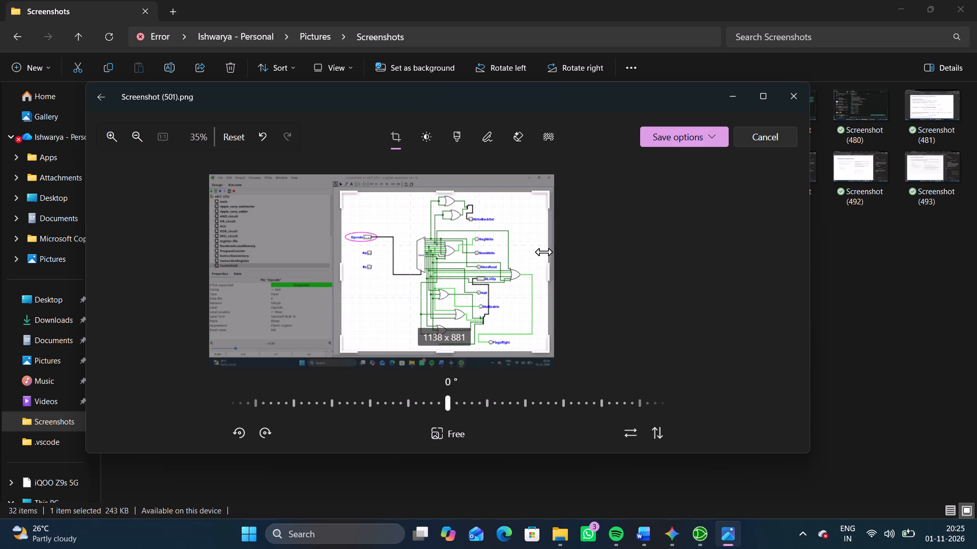
pyautogui.moveTo(543, 252); pyautogui.dragTo(534, 251)
pyautogui.click(662, 143)
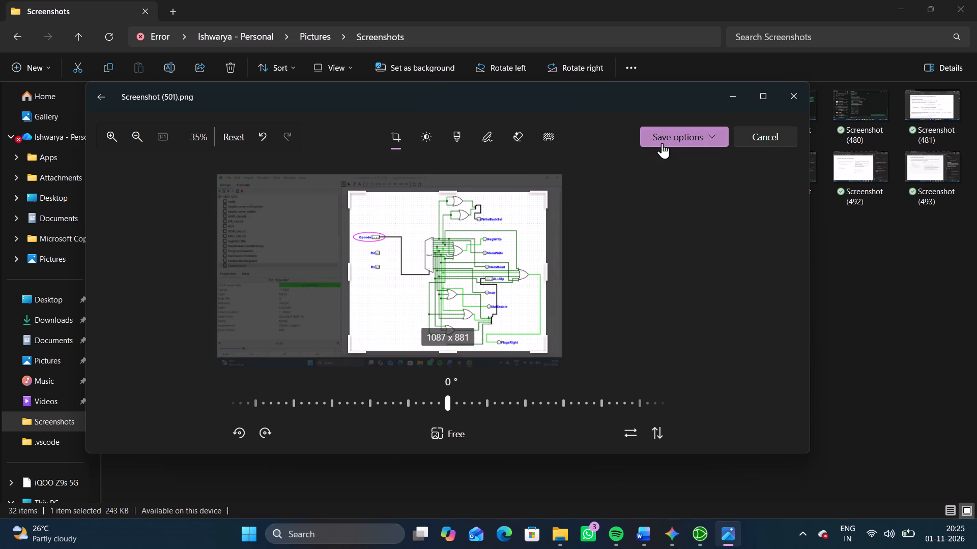
pyautogui.click(658, 175)
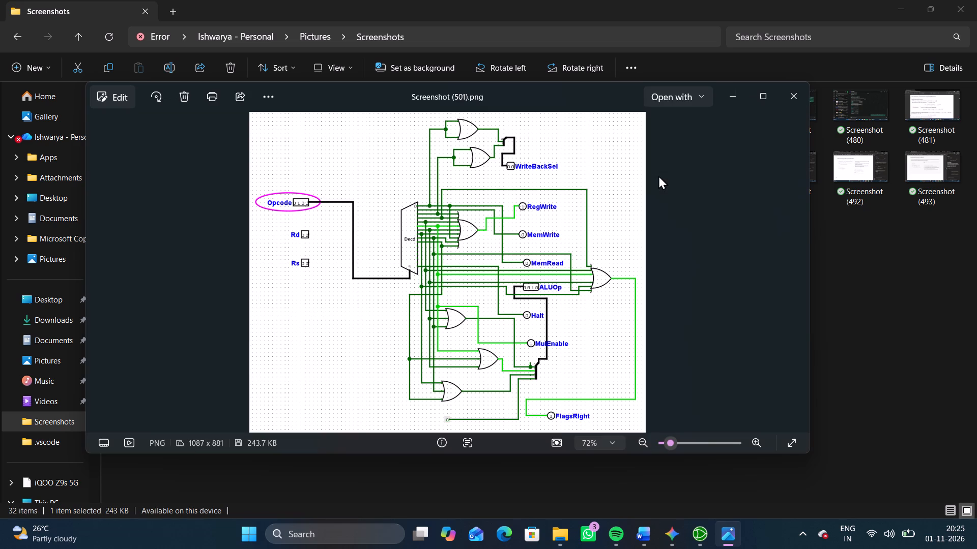
pyautogui.click(796, 101)
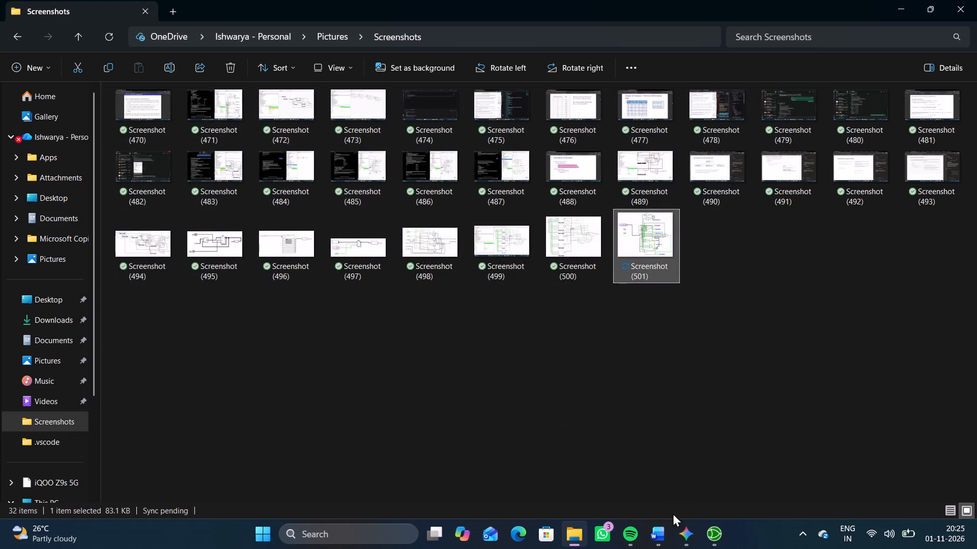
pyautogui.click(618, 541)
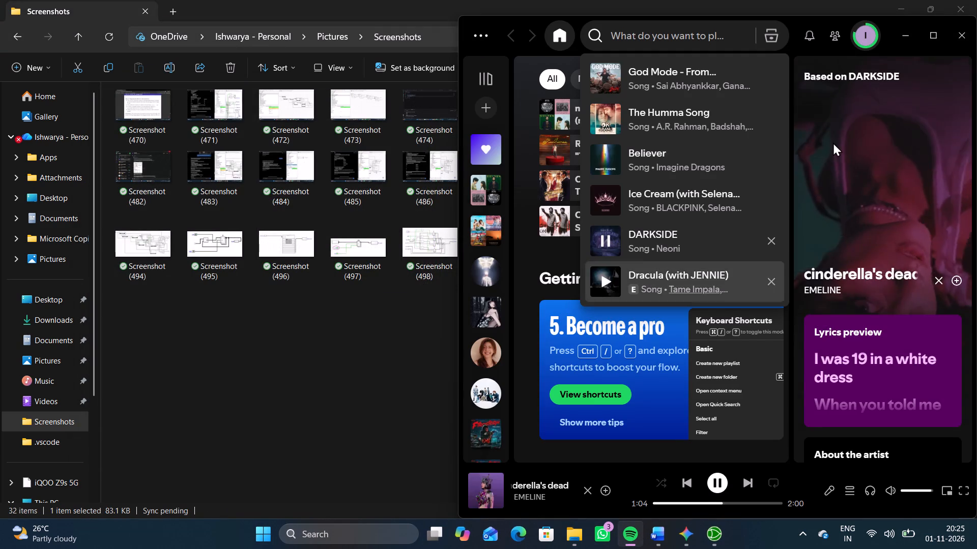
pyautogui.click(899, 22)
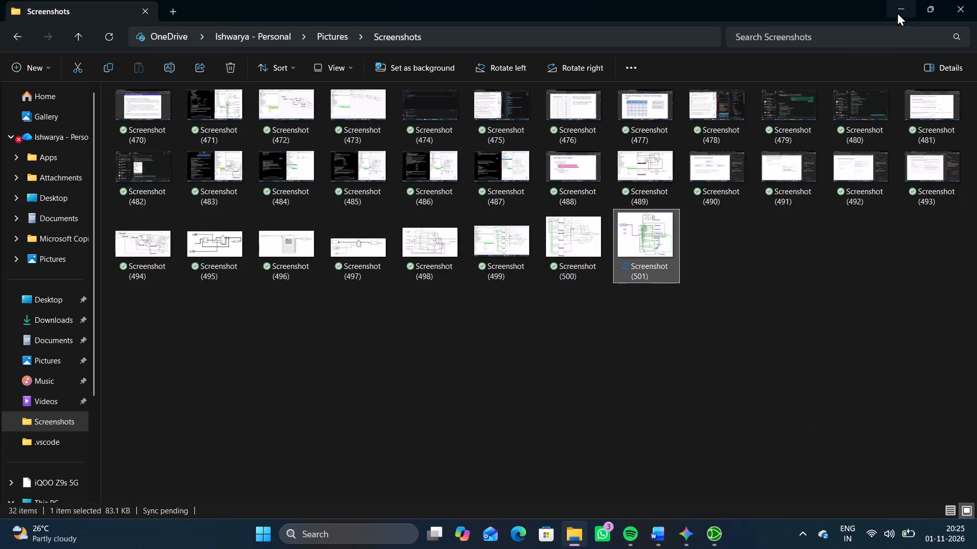
# In the Word report, insert the picture Screenshot (501) on a new line after section 5's closing paragraph, before the 6. Status Flags heading.
pyautogui.click(897, 12)
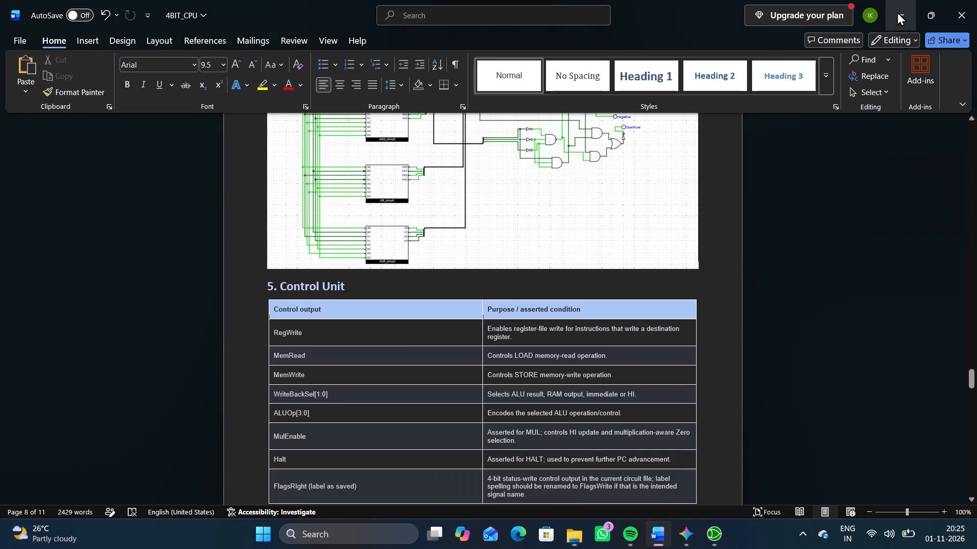
pyautogui.scroll(-3, 700, 299)
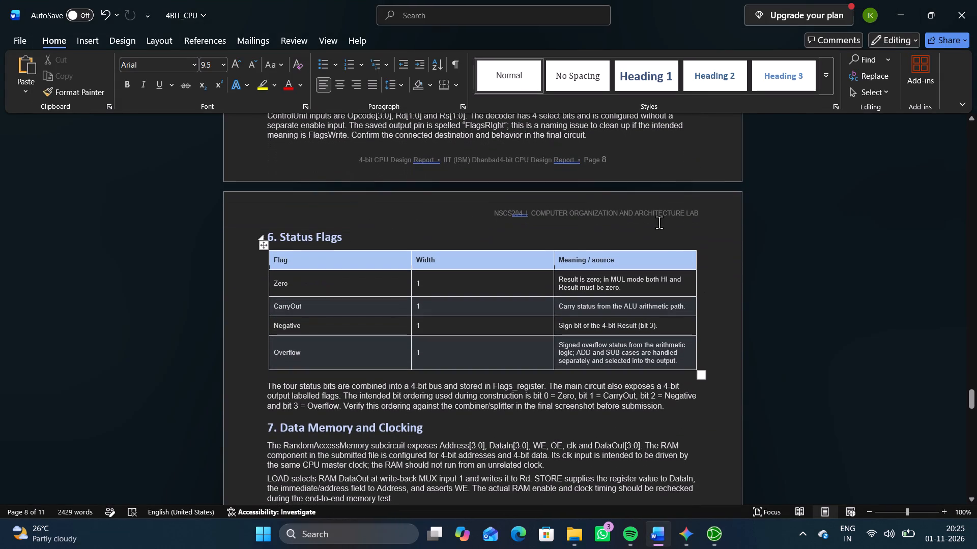
pyautogui.click(623, 142)
pyautogui.press('Return')
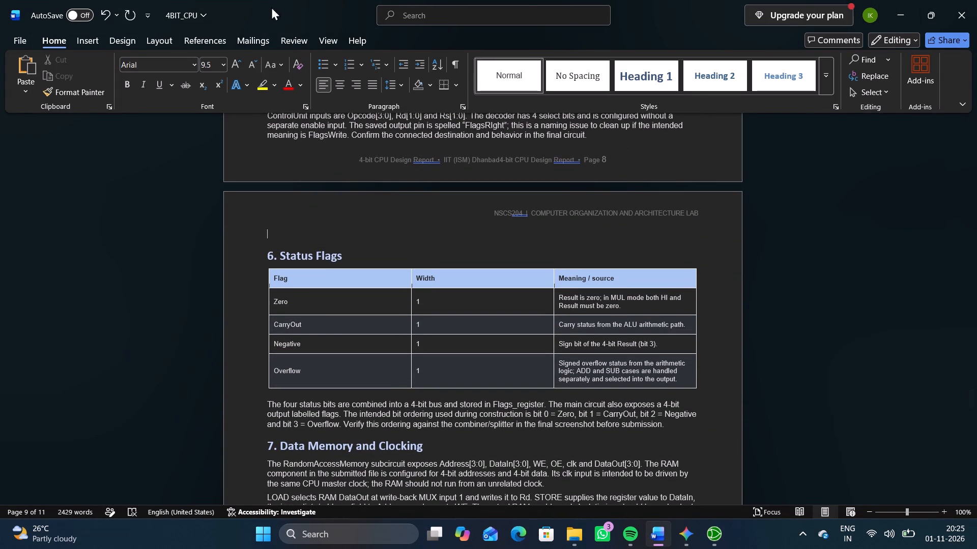
pyautogui.click(90, 47)
pyautogui.click(130, 78)
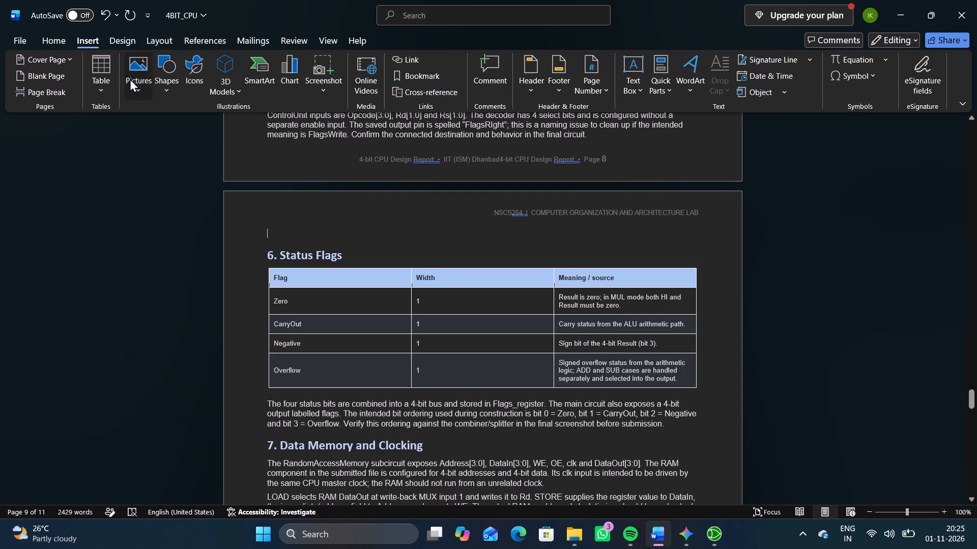
pyautogui.click(151, 132)
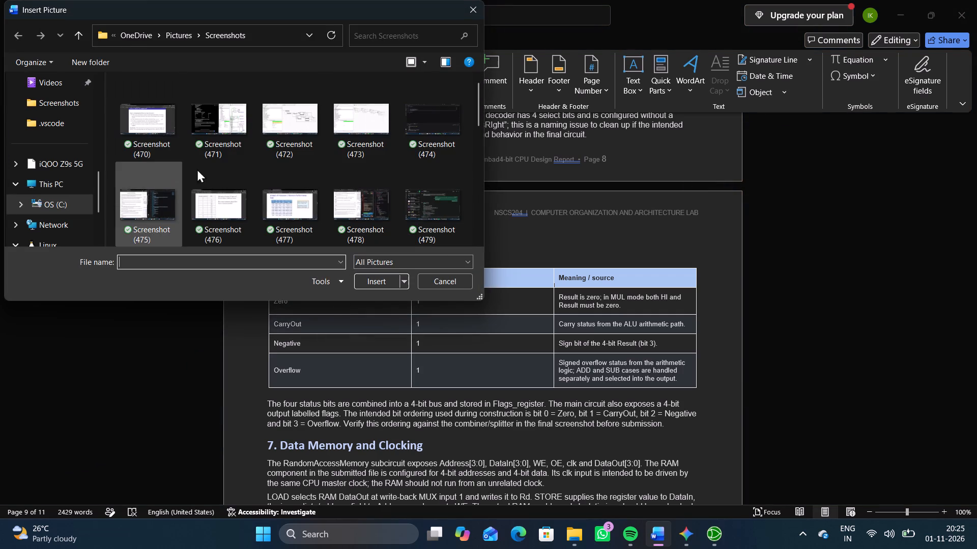
pyautogui.scroll(-6, 170, 158)
pyautogui.click(245, 211)
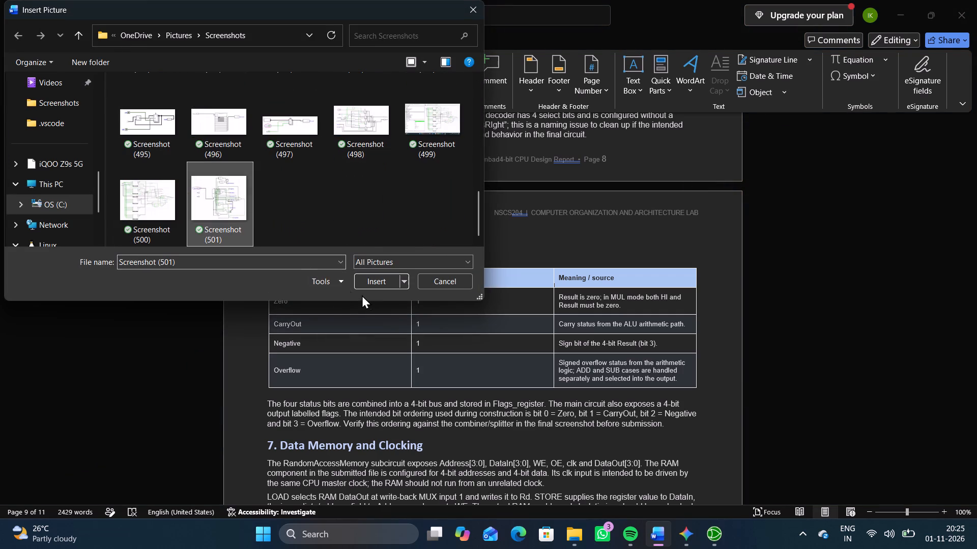
pyautogui.click(382, 277)
# Look through the report from the inserted ControlUnit picture to section 9, examining sections 6, 7 and 8.
pyautogui.scroll(-4, 602, 312)
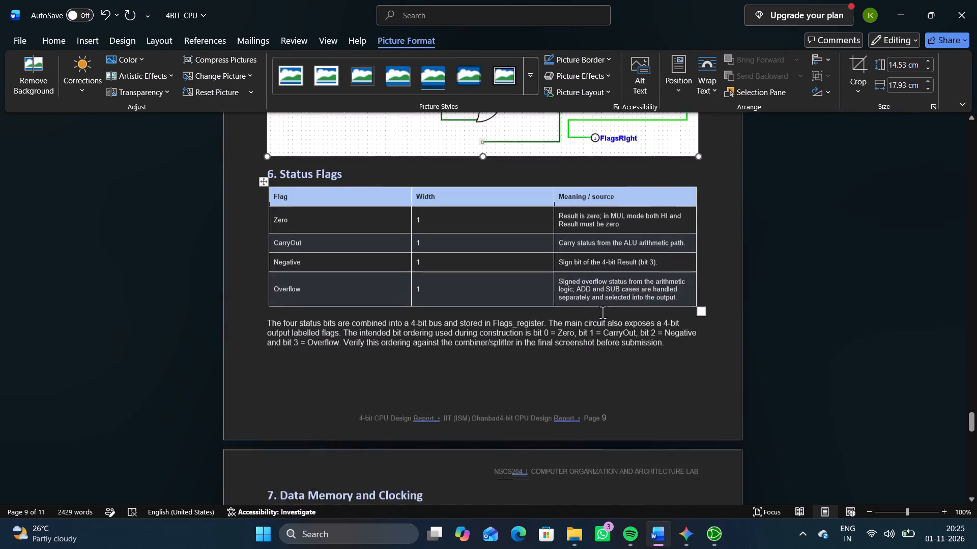
pyautogui.hscroll(1, 602, 312)
pyautogui.scroll(-1, 602, 312)
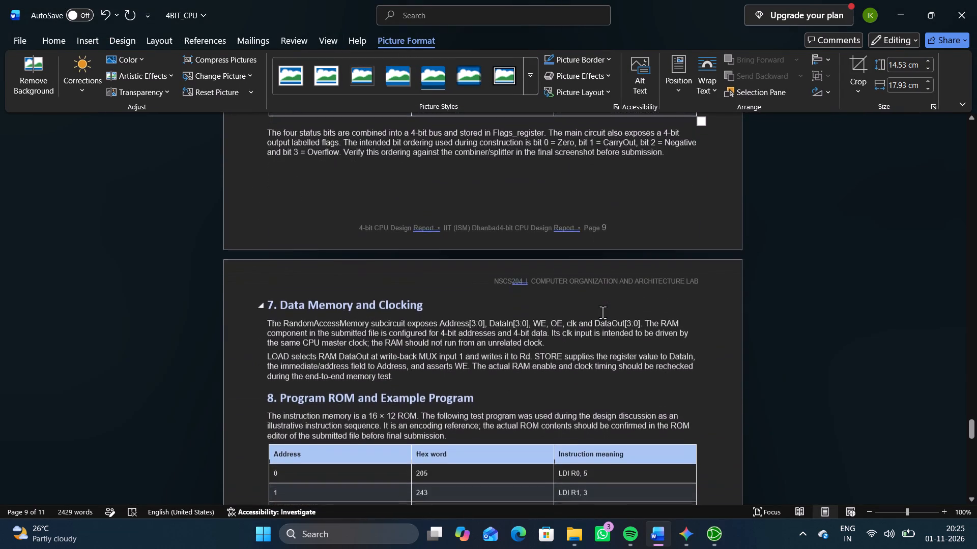
pyautogui.scroll(-1, 602, 312)
pyautogui.scroll(4, 602, 312)
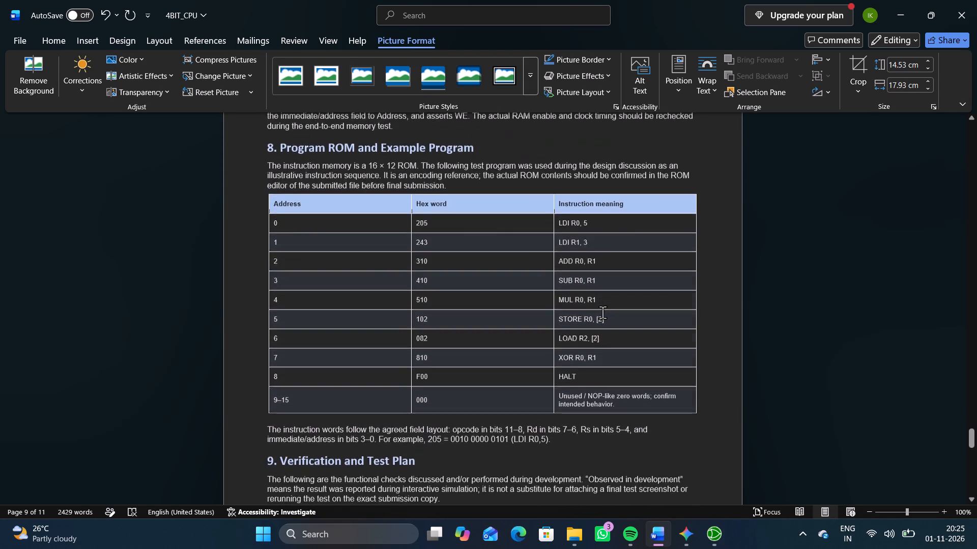
pyautogui.scroll(1, 602, 312)
pyautogui.scroll(-2, 602, 312)
pyautogui.scroll(1, 602, 312)
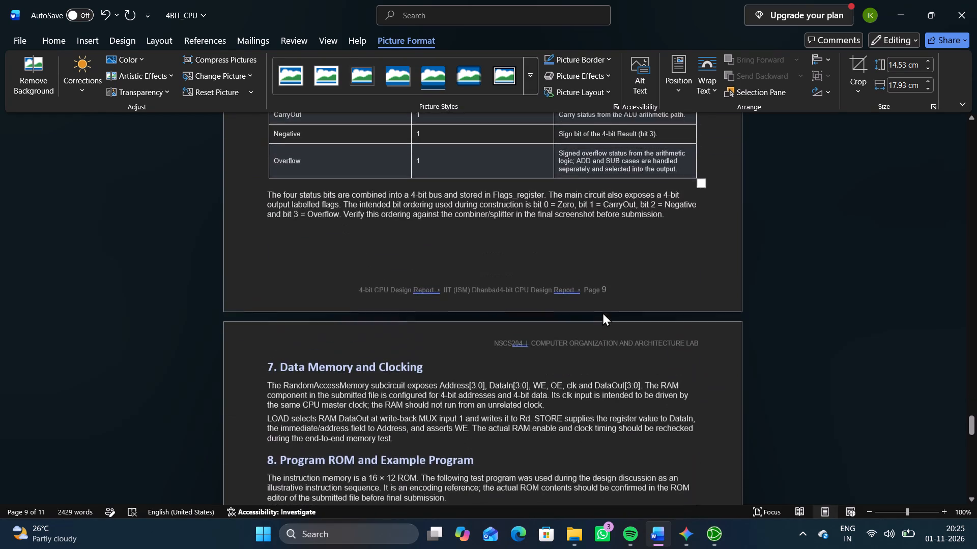
pyautogui.scroll(2, 602, 312)
pyautogui.scroll(-1, 602, 312)
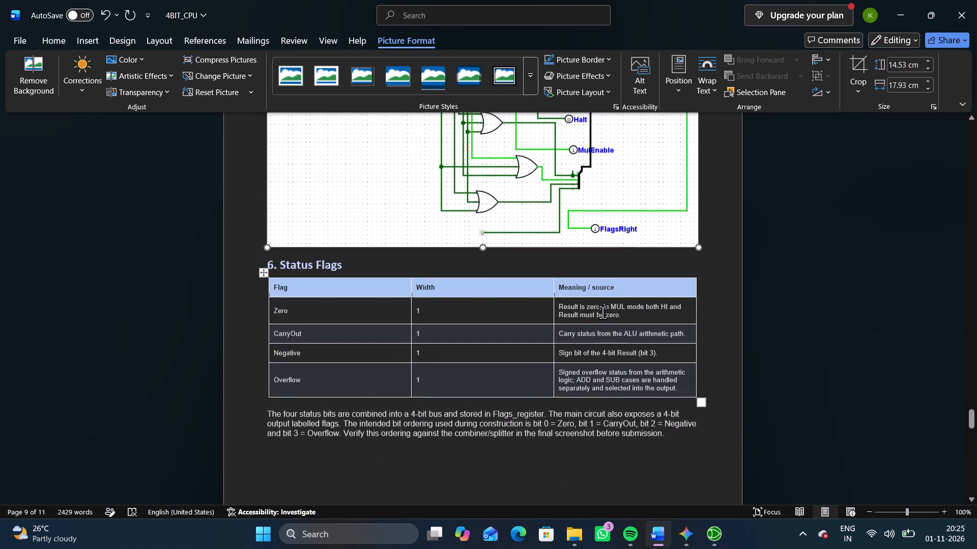
pyautogui.scroll(-1, 602, 312)
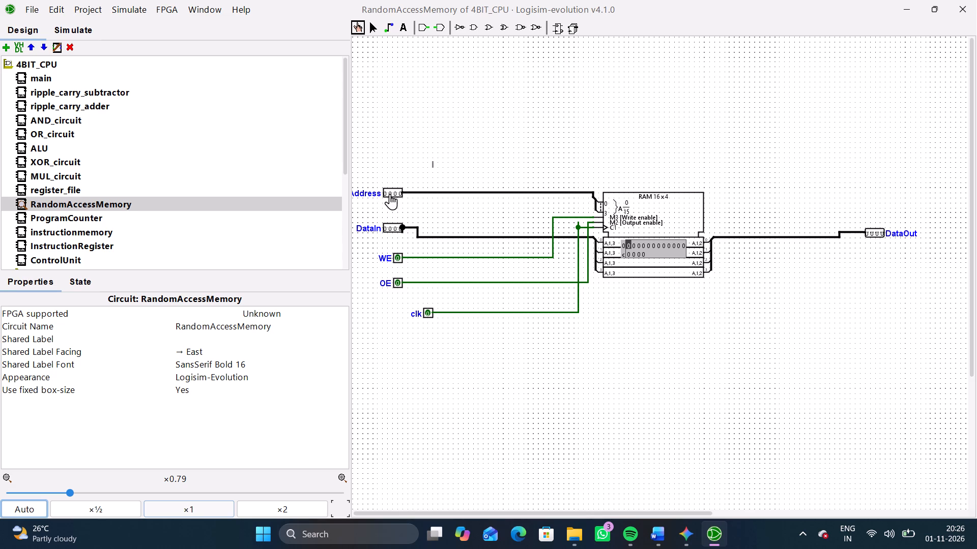
# In the RandomAccessMemory simulation, set Address to 0101, WE and clk to 1, and switch OE on and back to 0.
pyautogui.click(389, 193)
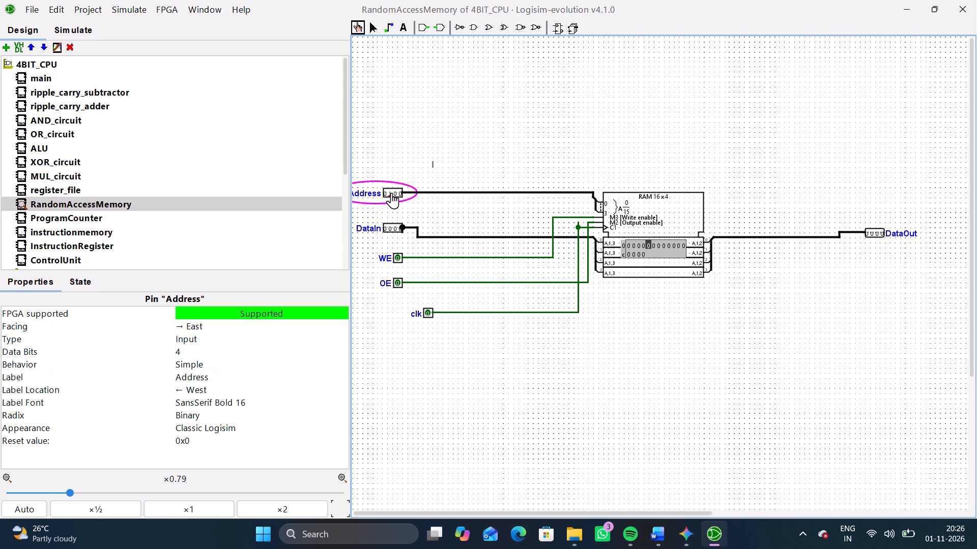
pyautogui.click(400, 194)
pyautogui.moveTo(390, 231); pyautogui.dragTo(399, 260)
pyautogui.click(399, 260)
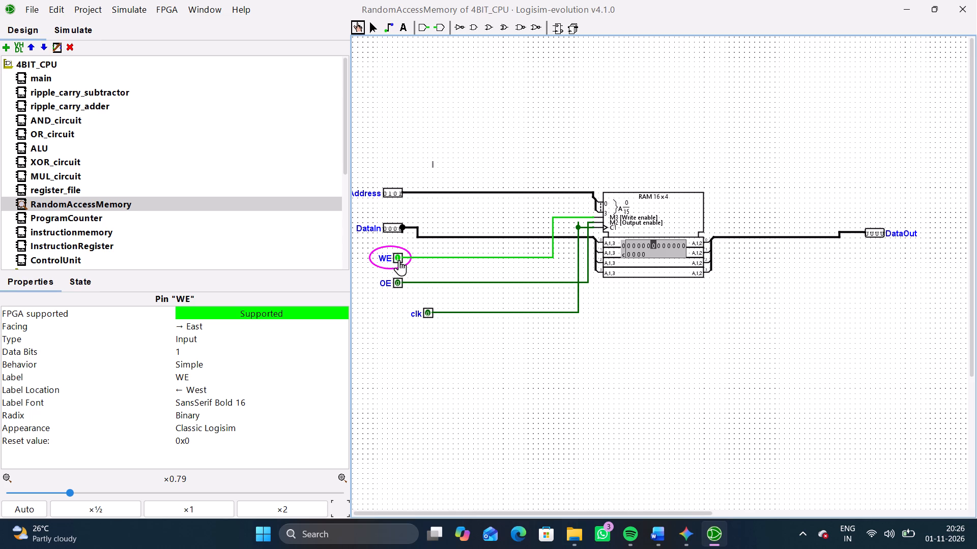
pyautogui.click(396, 282)
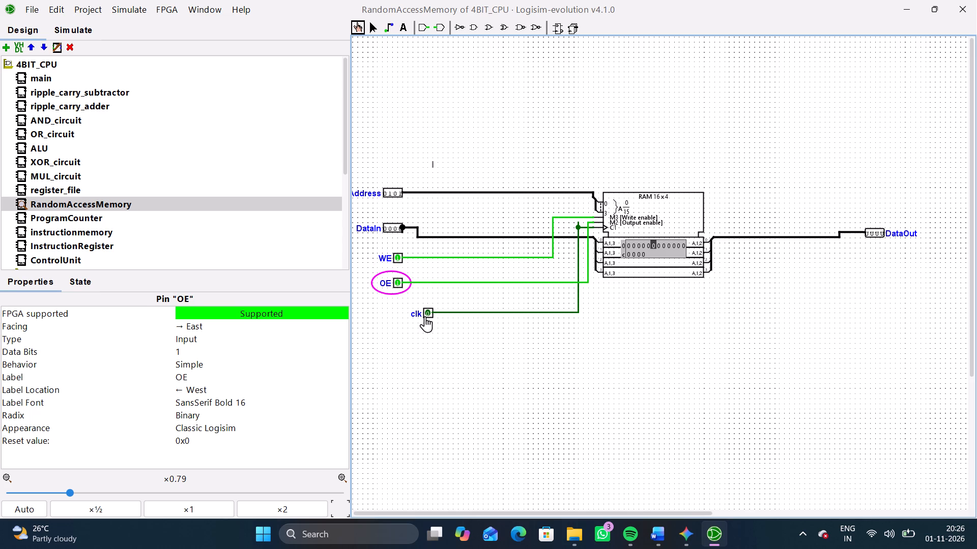
pyautogui.click(425, 316)
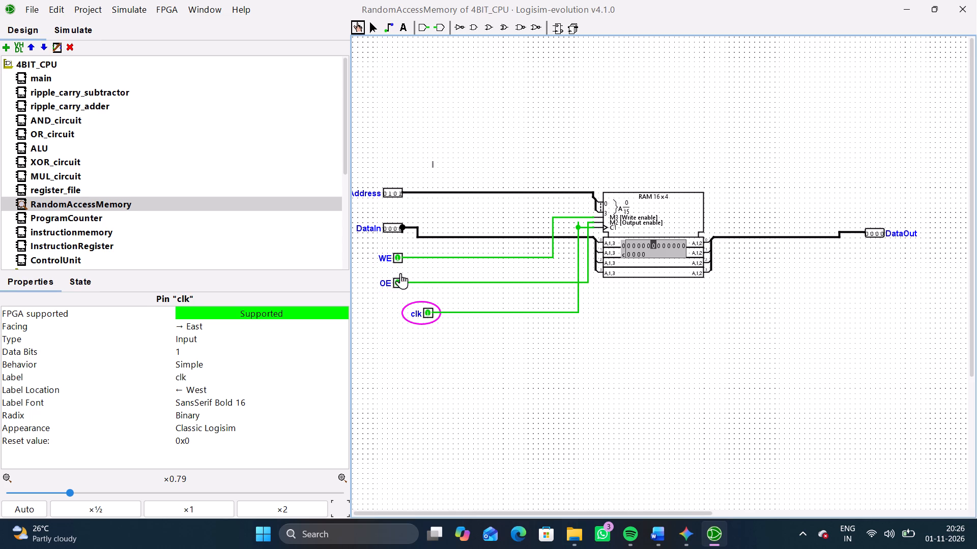
pyautogui.click(398, 283)
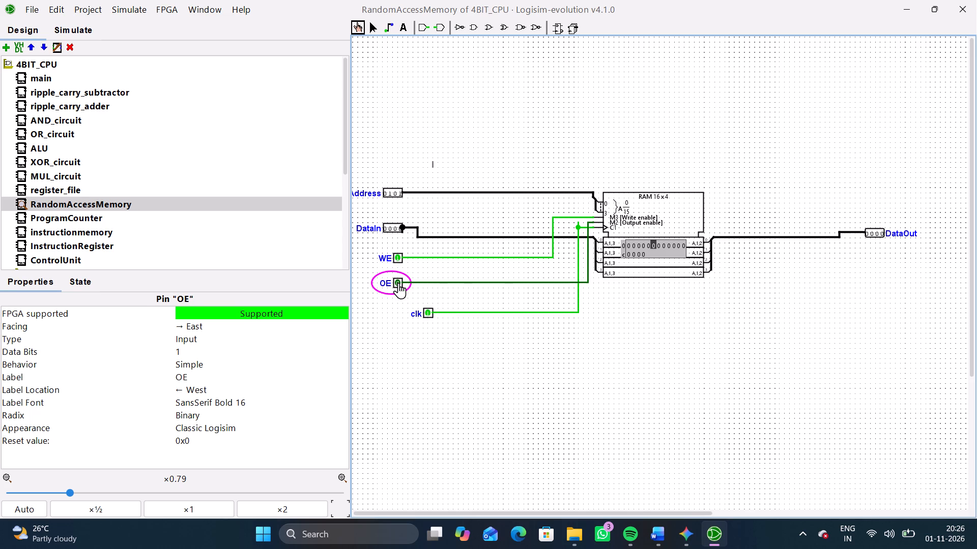
# Set DataIn to 0110, pulse clk low and back to 1, and toggle WE and OE, leaving WE at 1 and OE at 0.
pyautogui.click(392, 224)
pyautogui.click(391, 229)
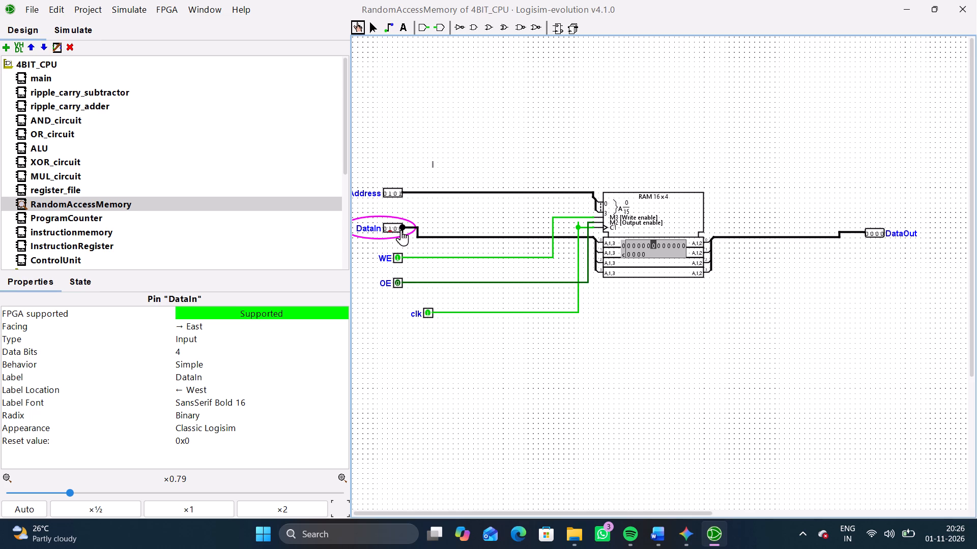
pyautogui.click(395, 227)
pyautogui.click(430, 312)
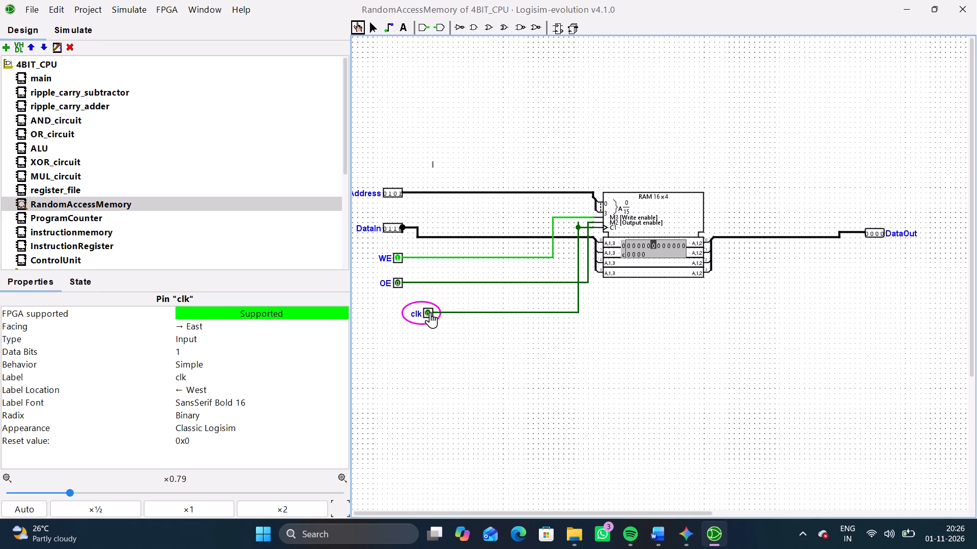
pyautogui.click(430, 312)
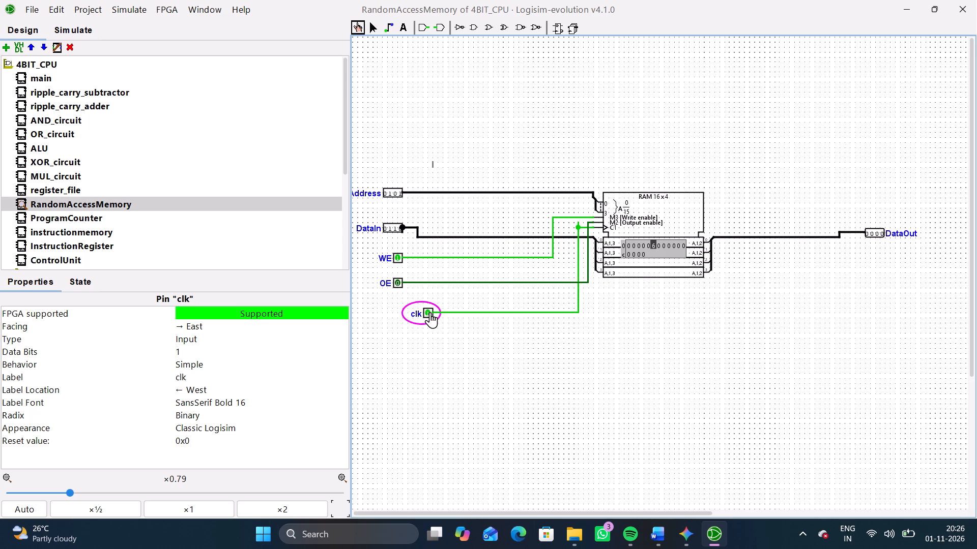
pyautogui.click(396, 257)
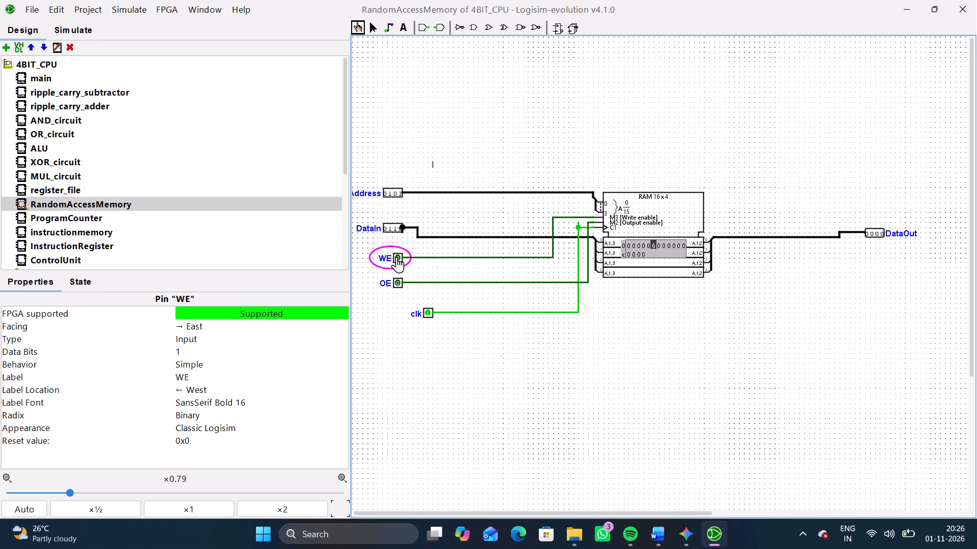
pyautogui.click(396, 257)
pyautogui.click(396, 277)
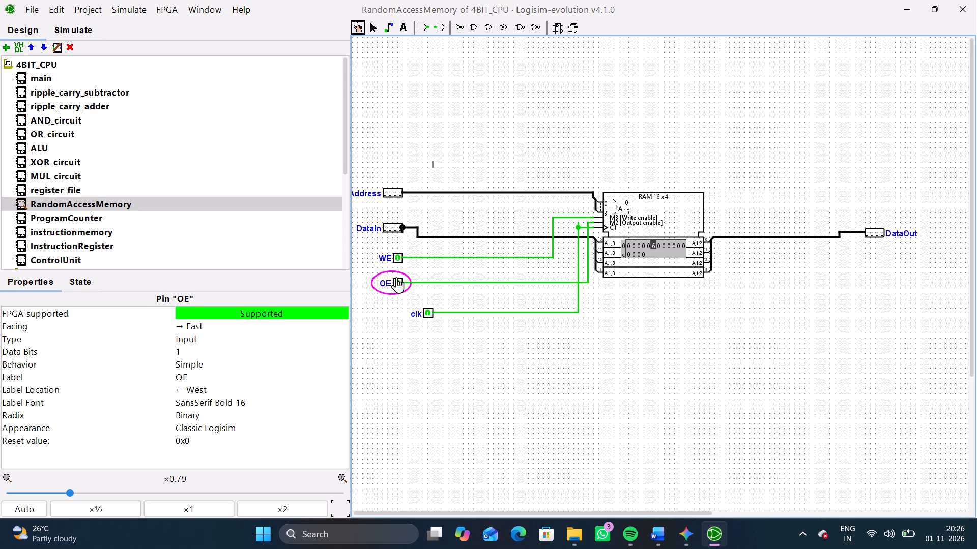
pyautogui.click(396, 277)
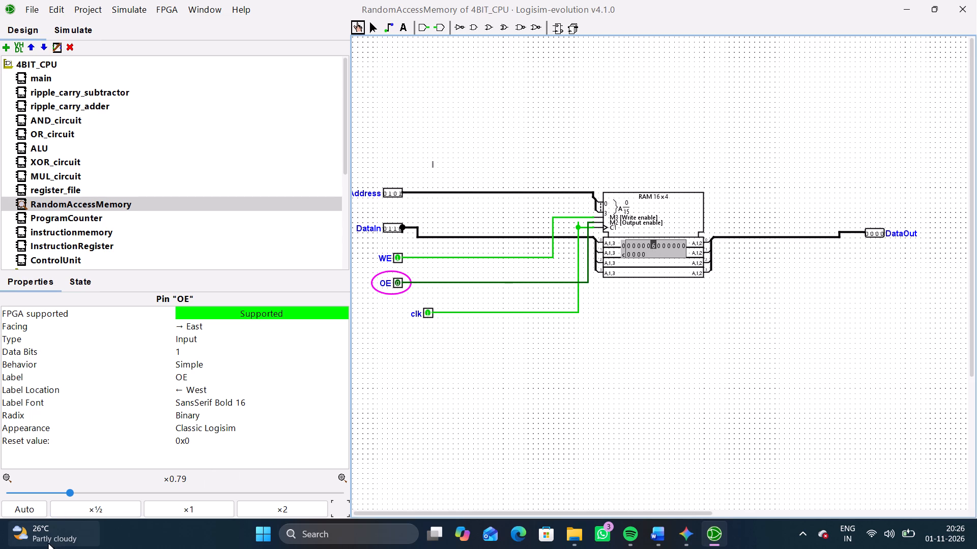
# Save a full-screen screenshot of the RandomAccessMemory circuit and close Logisim.
pyautogui.click(22, 513)
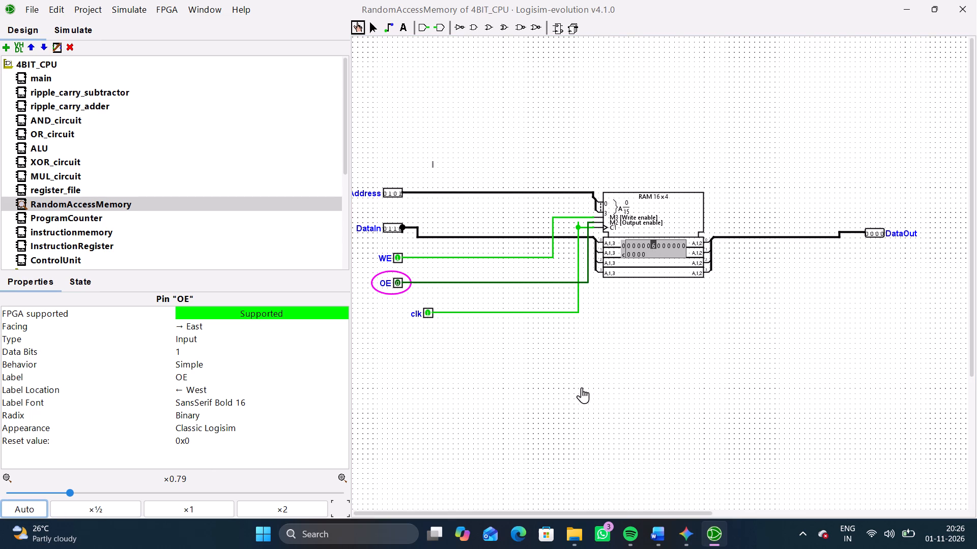
pyautogui.hscroll(2, 452, 334)
pyautogui.press('super+Print')
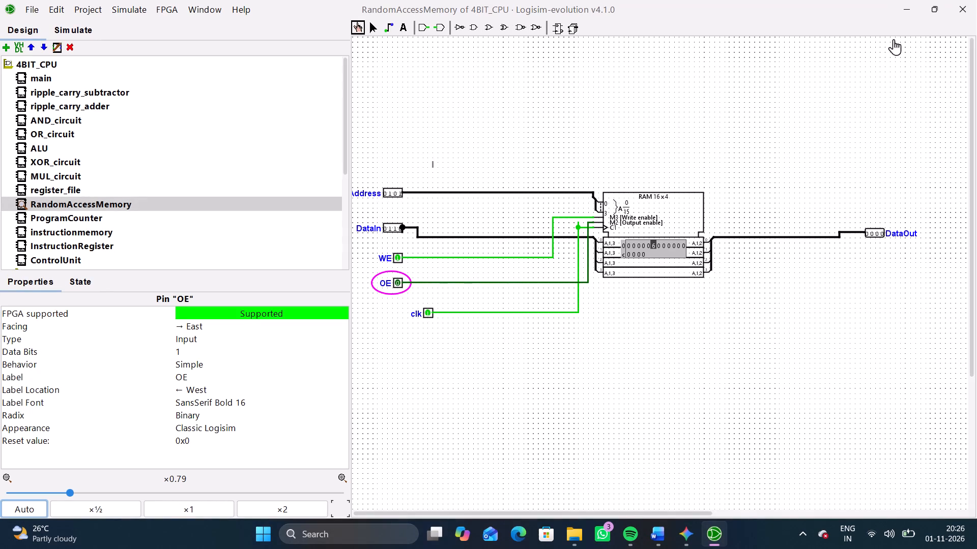
pyautogui.click(963, 1)
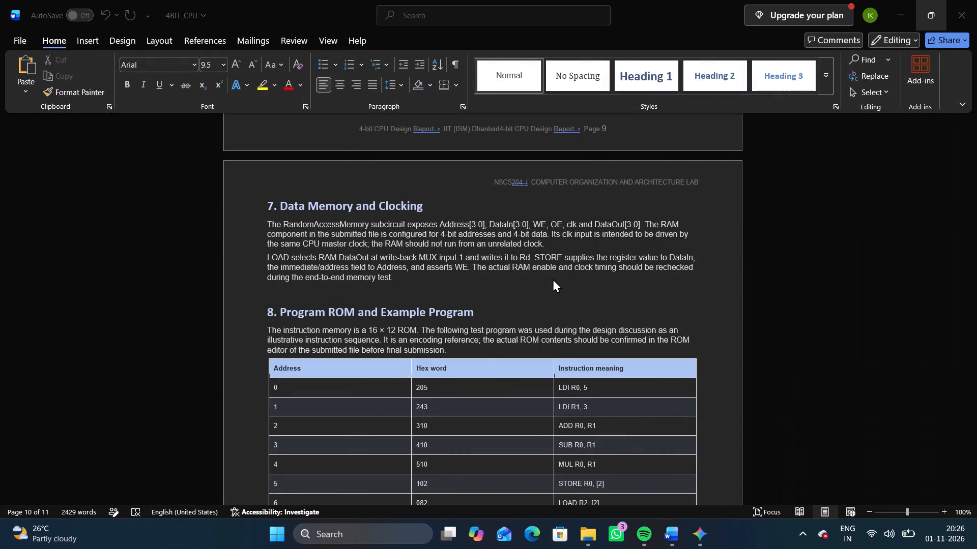
# Place the insertion point on the blank line below section 7's text in the report.
pyautogui.click(544, 288)
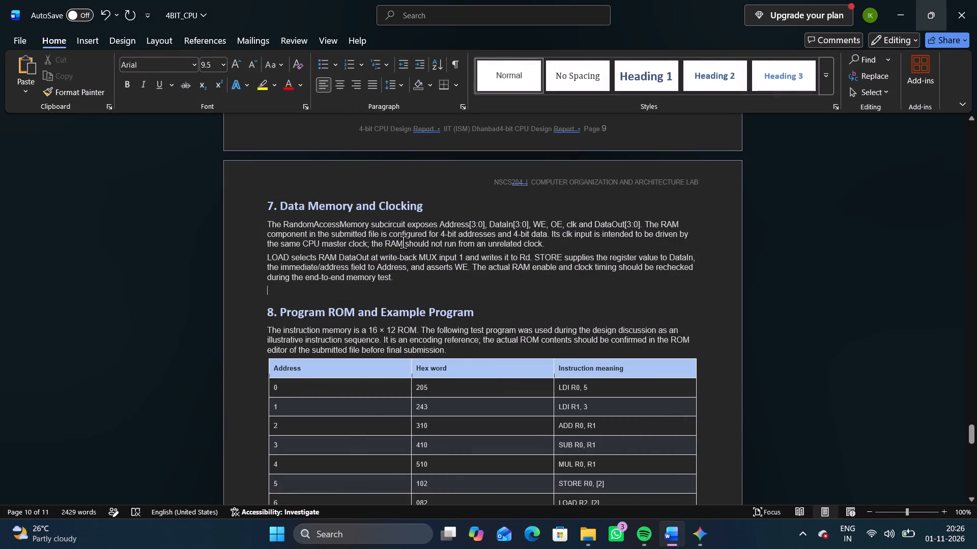
# Open Screenshot (502) from the Screenshots folder in Photos and crop it to the RandomAccessMemory circuit, about 1174 x 355 pixels.
pyautogui.click(586, 539)
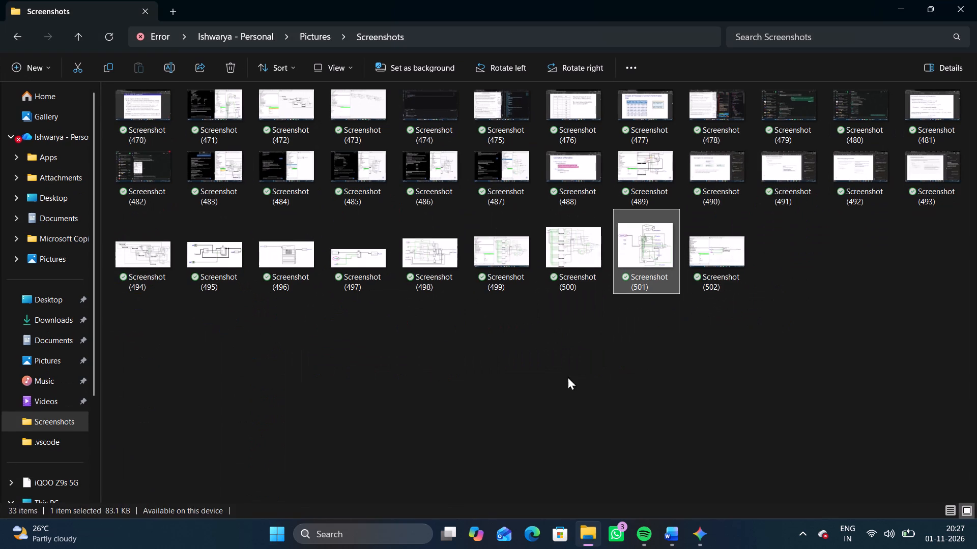
pyautogui.doubleClick(716, 268)
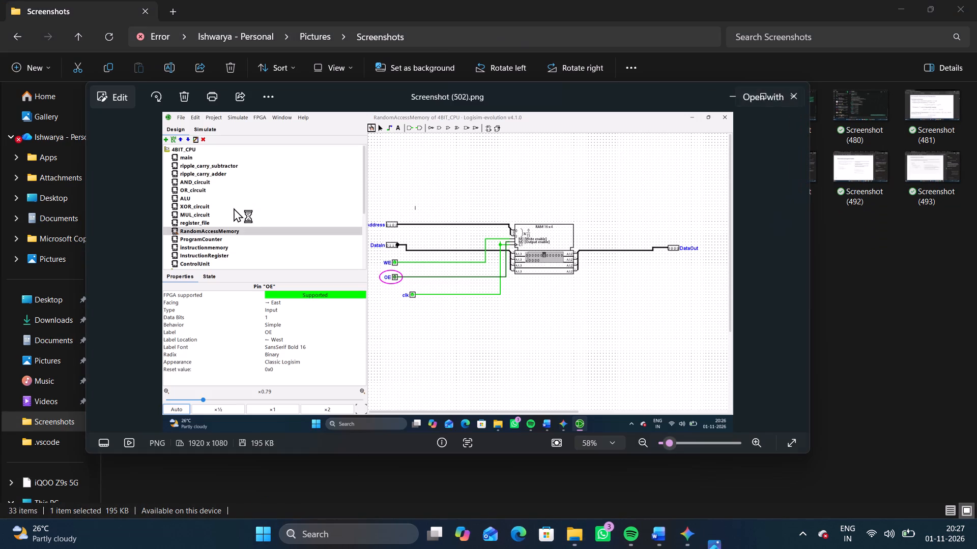
pyautogui.click(125, 91)
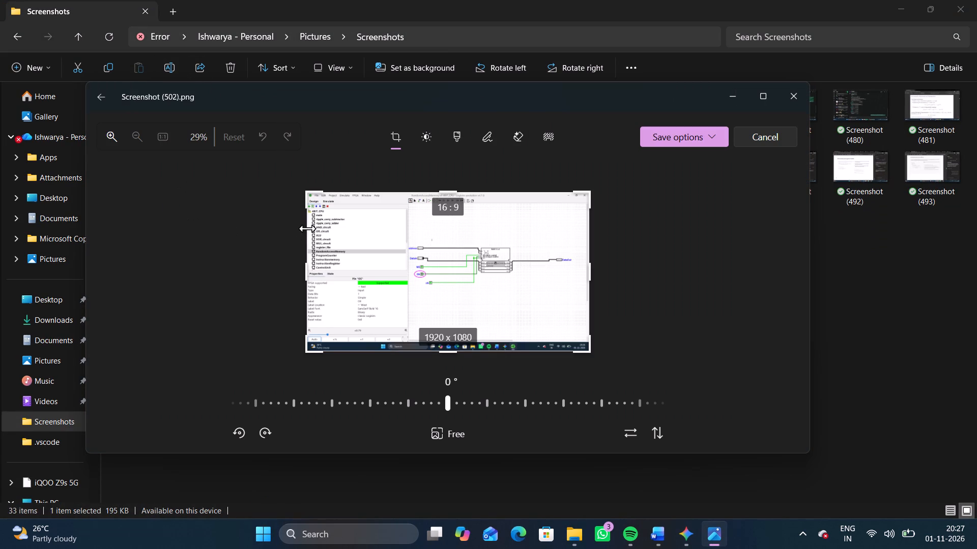
pyautogui.click(307, 228)
pyautogui.moveTo(307, 228); pyautogui.dragTo(407, 248)
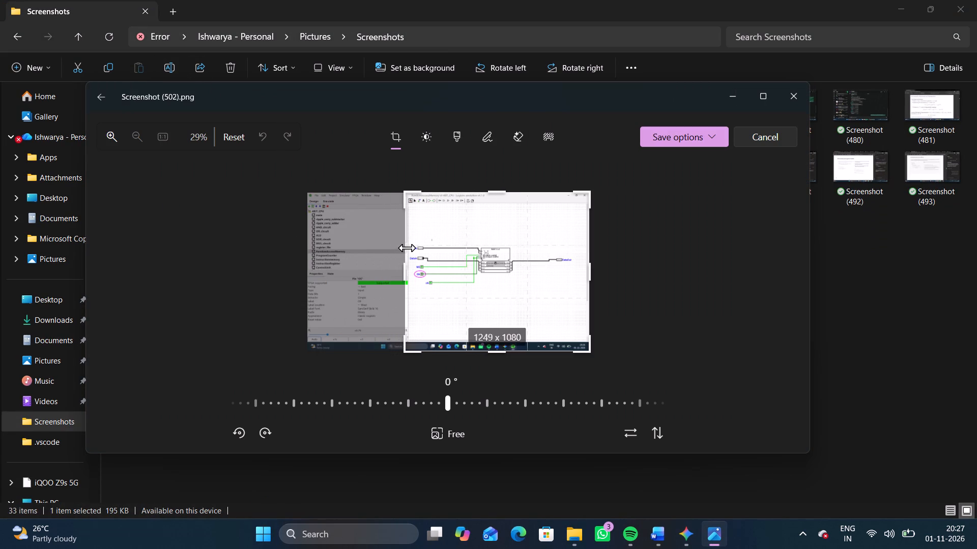
pyautogui.moveTo(407, 248); pyautogui.dragTo(407, 248)
pyautogui.moveTo(446, 187); pyautogui.dragTo(447, 188)
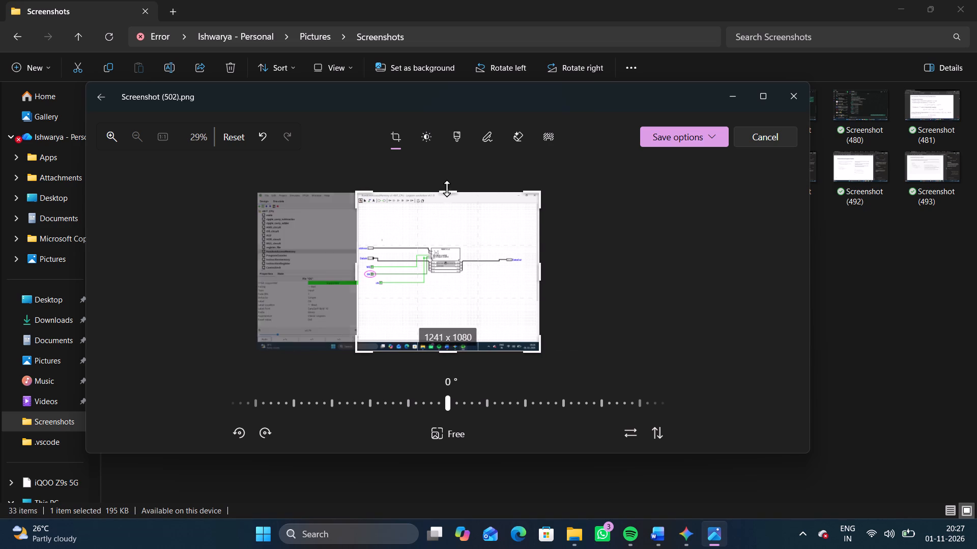
pyautogui.moveTo(447, 188); pyautogui.dragTo(454, 233)
pyautogui.moveTo(424, 349); pyautogui.dragTo(441, 264)
pyautogui.moveTo(723, 258); pyautogui.dragTo(706, 256)
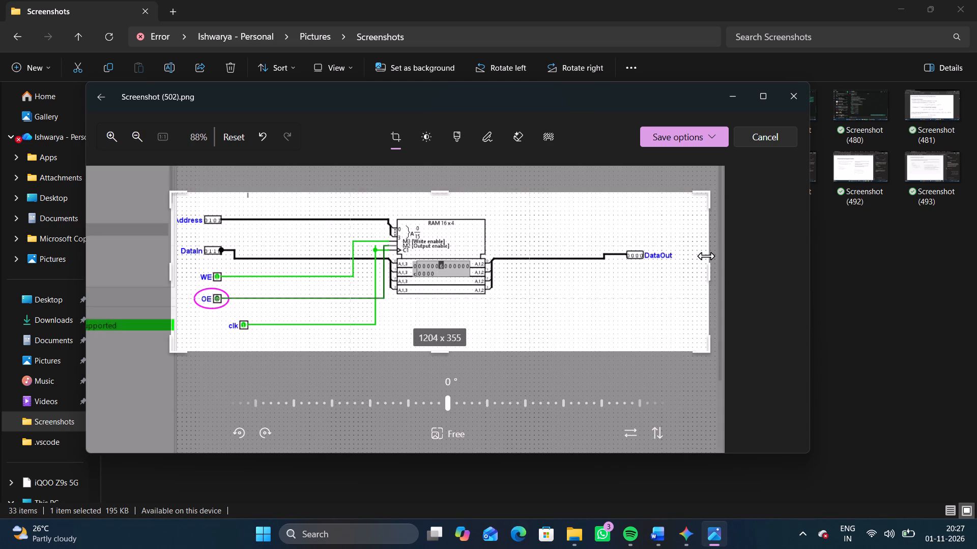
pyautogui.moveTo(706, 256); pyautogui.dragTo(693, 253)
# Save the crop over the original Screenshot (502), then close the image and the Screenshots folder.
pyautogui.click(715, 131)
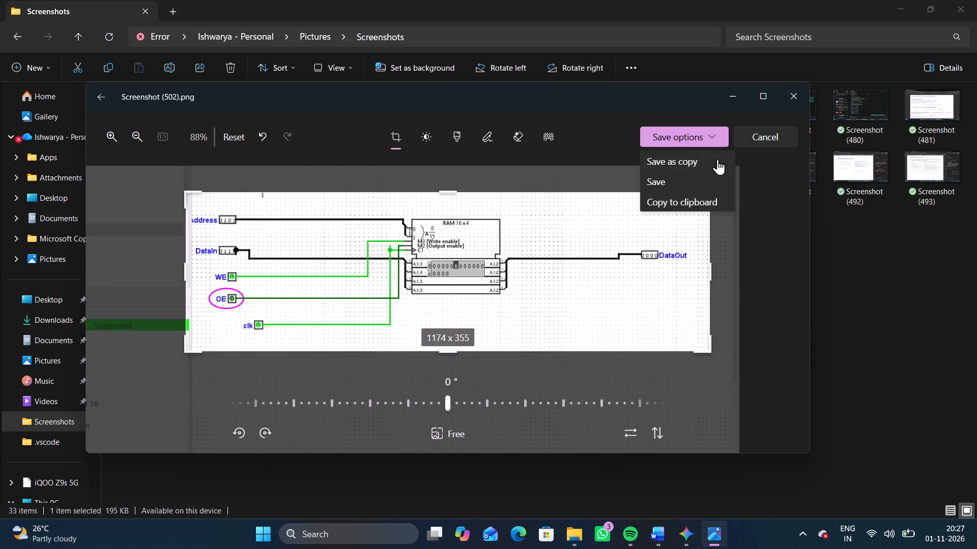
pyautogui.click(720, 177)
pyautogui.click(798, 83)
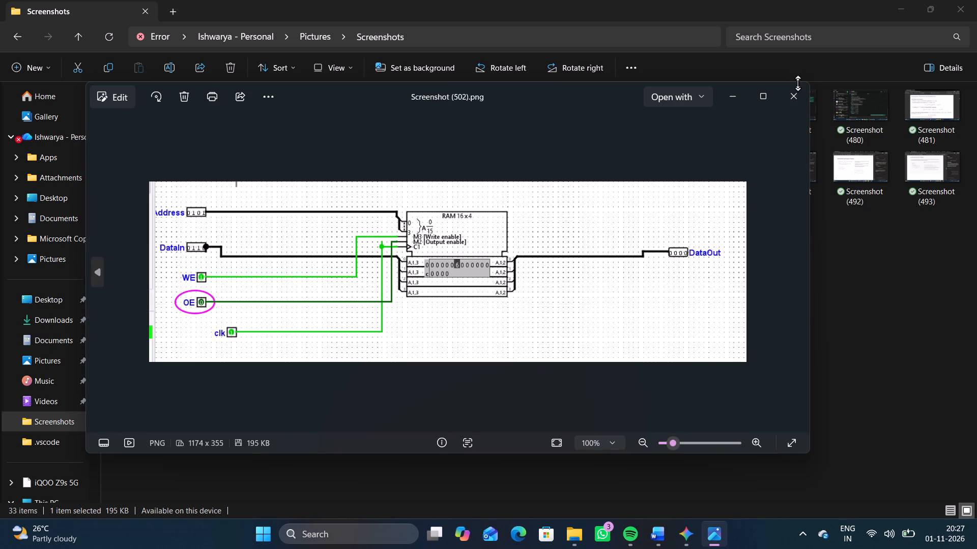
pyautogui.click(797, 106)
pyautogui.click(976, 8)
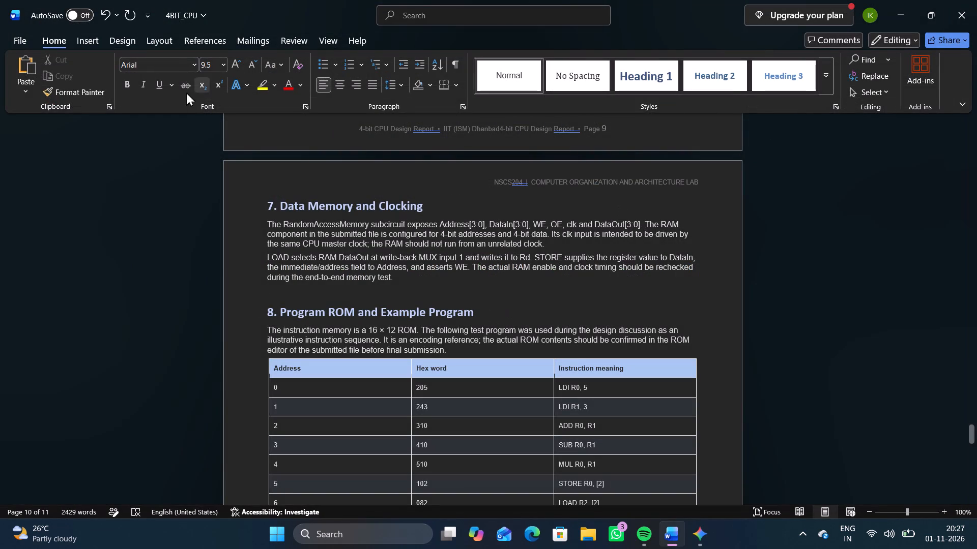
# Insert the Screenshot (502) picture from this device below section 7's Data Memory and Clocking text.
pyautogui.moveTo(80, 38); pyautogui.dragTo(148, 76)
pyautogui.click(148, 76)
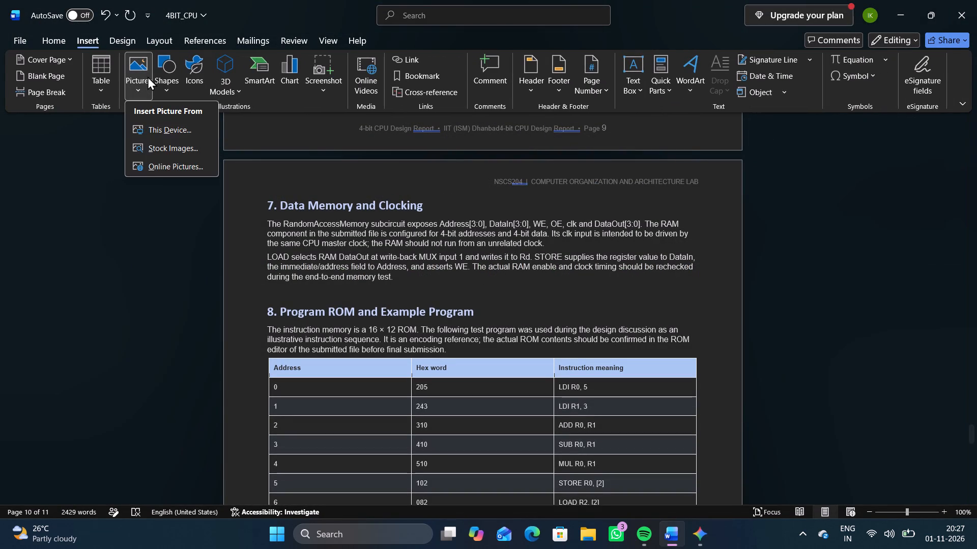
pyautogui.click(169, 125)
pyautogui.scroll(-3, 239, 164)
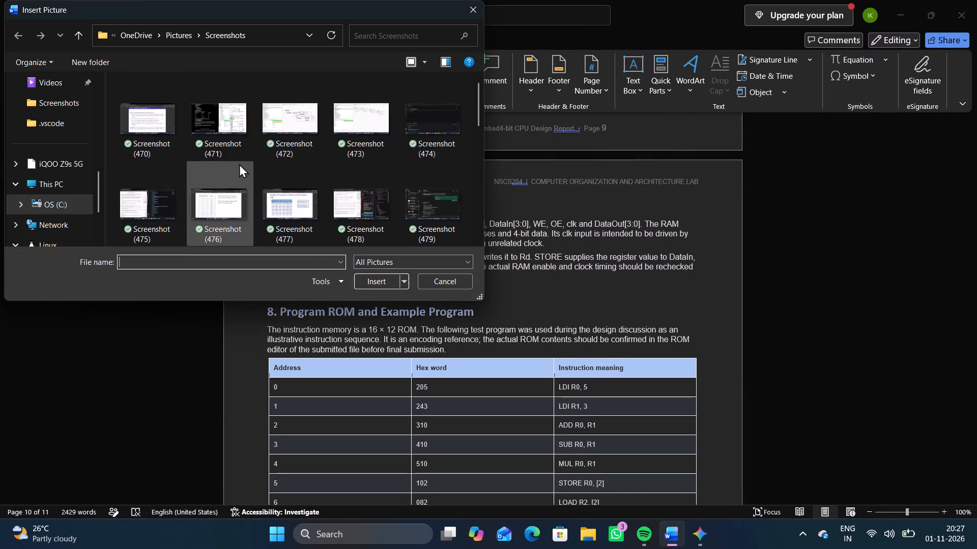
pyautogui.scroll(-5, 239, 164)
pyautogui.click(293, 226)
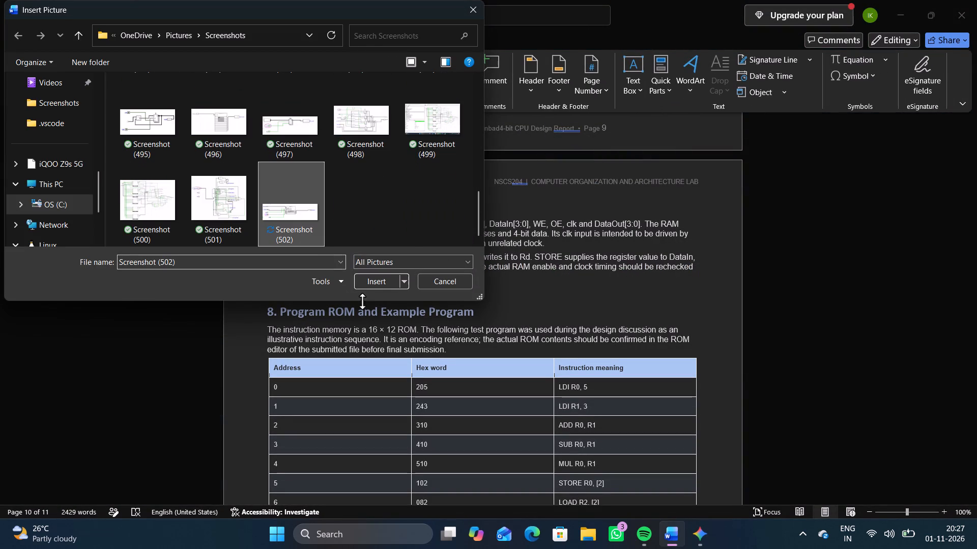
pyautogui.click(376, 284)
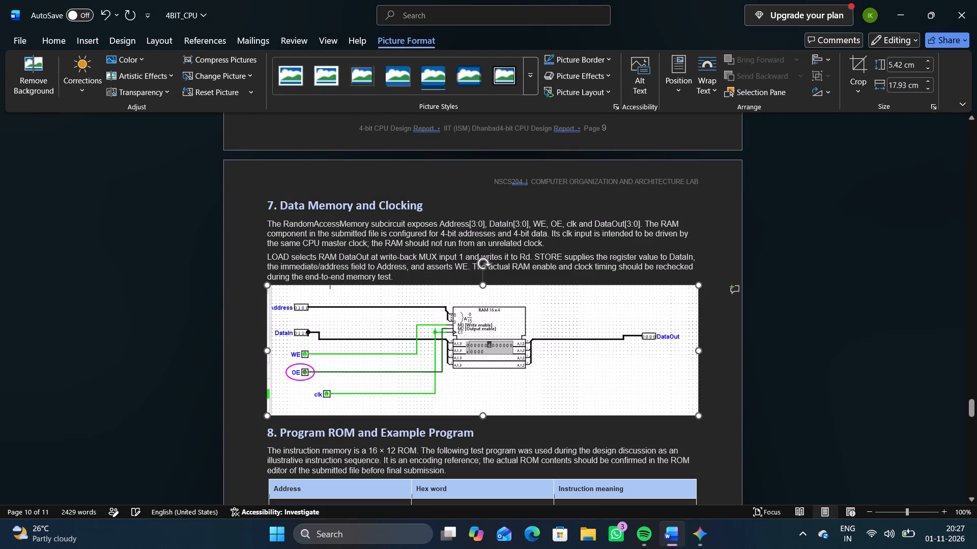
pyautogui.click(789, 308)
# Look through the report's remaining sections up to 11, then back up to the Control Unit section for missing screenshots.
pyautogui.scroll(-3, 789, 308)
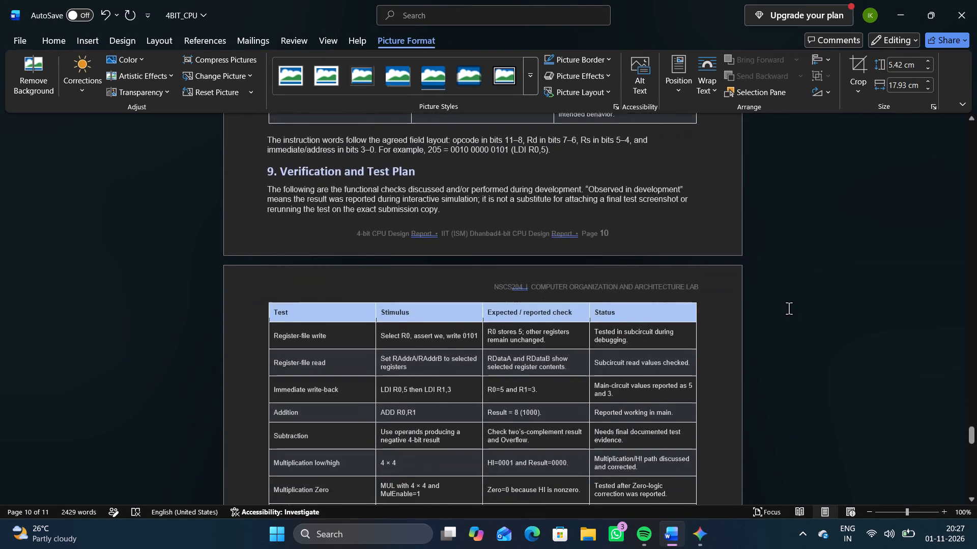
pyautogui.scroll(-6, 789, 308)
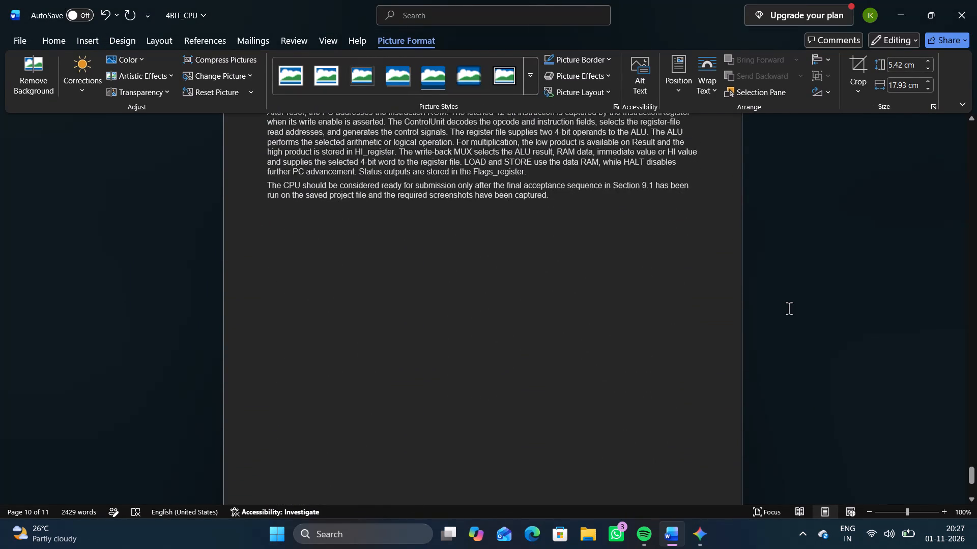
pyautogui.scroll(3, 707, 411)
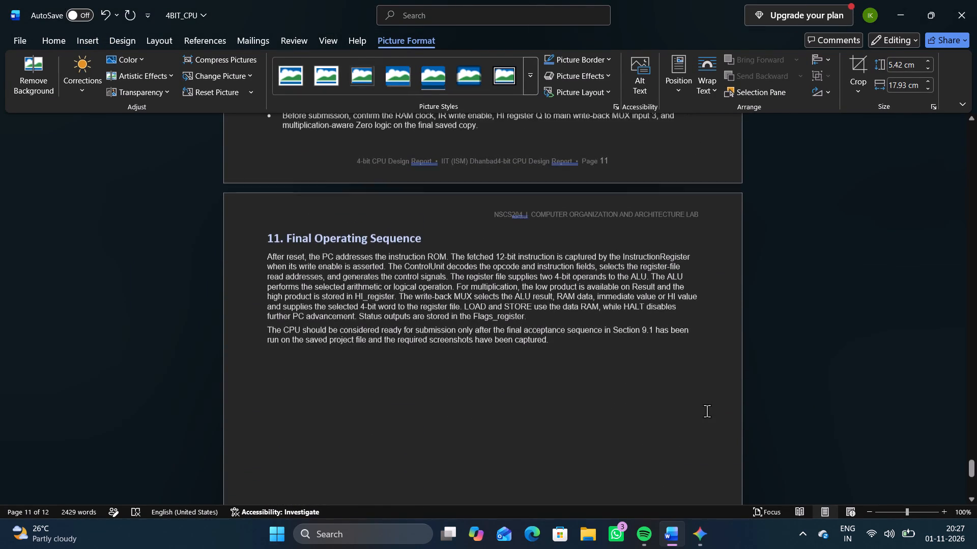
pyautogui.scroll(10, 707, 411)
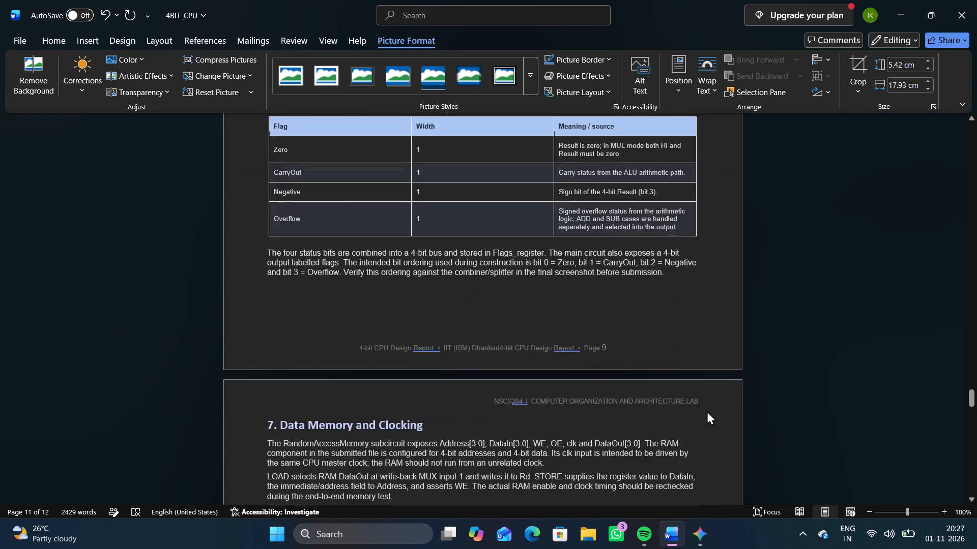
pyautogui.scroll(2, 707, 411)
# Save the report, save it again as Word document 4BIT_CPU in the Downloads folder, and close it.
pyautogui.click(22, 41)
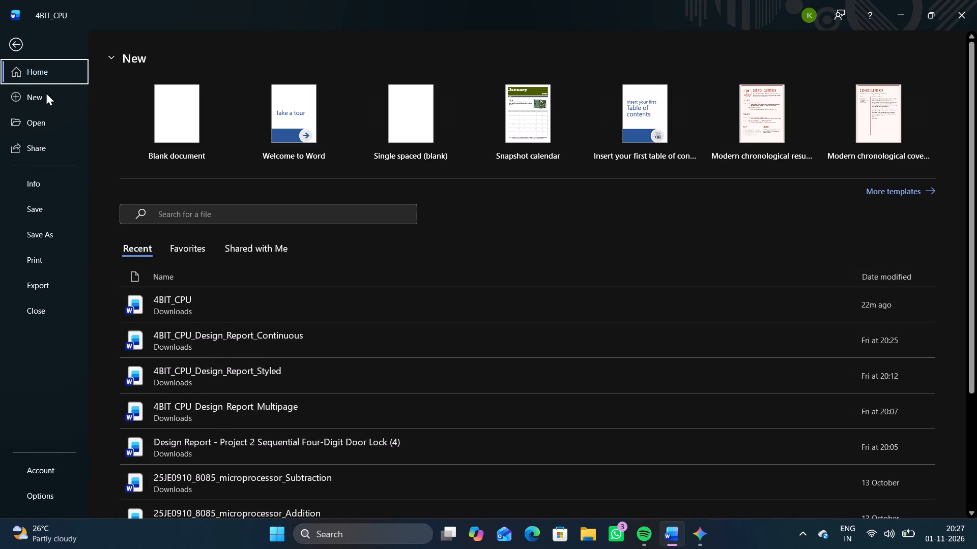
pyautogui.click(38, 200)
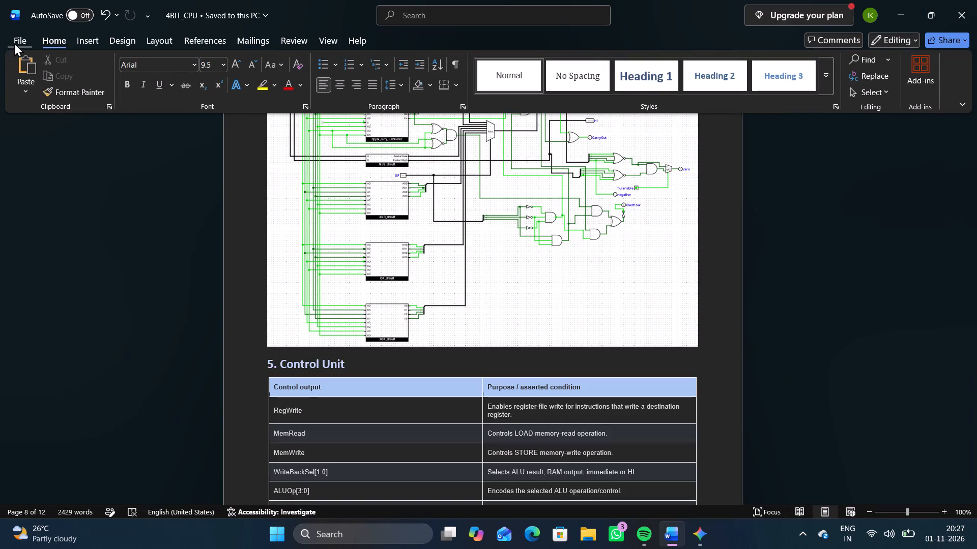
pyautogui.click(14, 43)
pyautogui.click(51, 233)
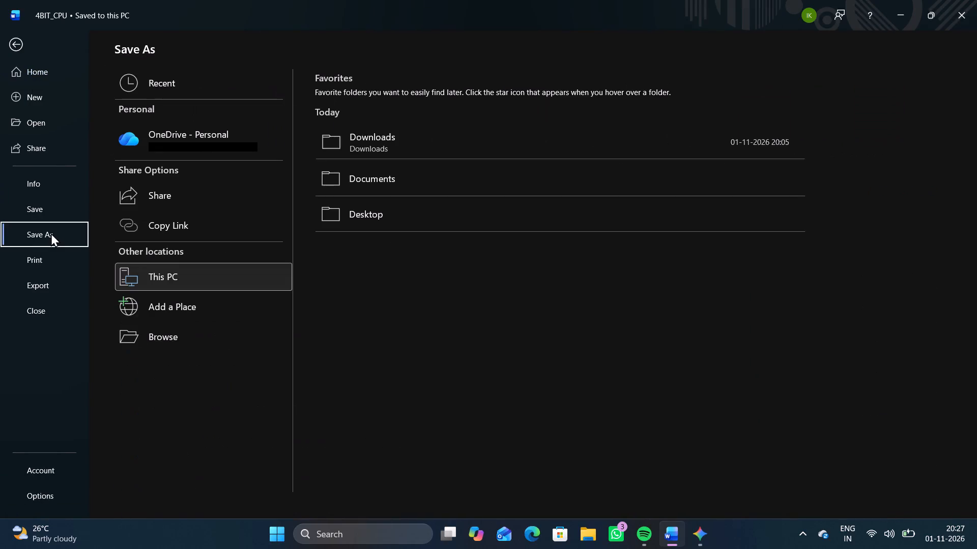
pyautogui.click(385, 139)
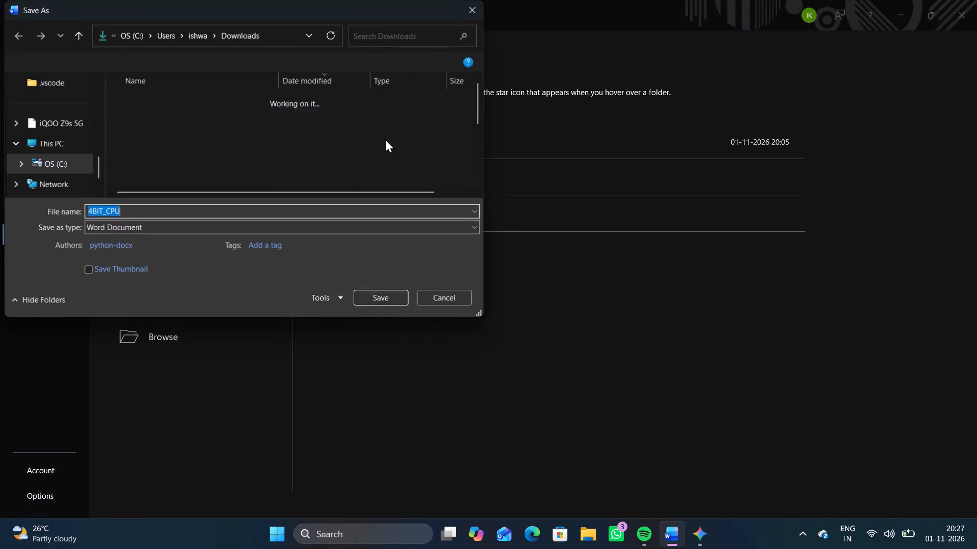
pyautogui.click(372, 294)
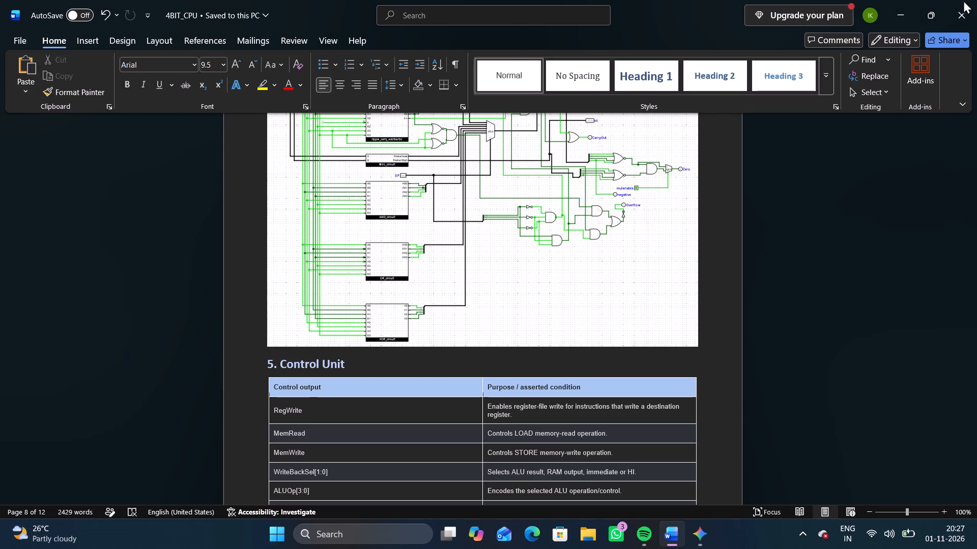
pyautogui.click(976, 0)
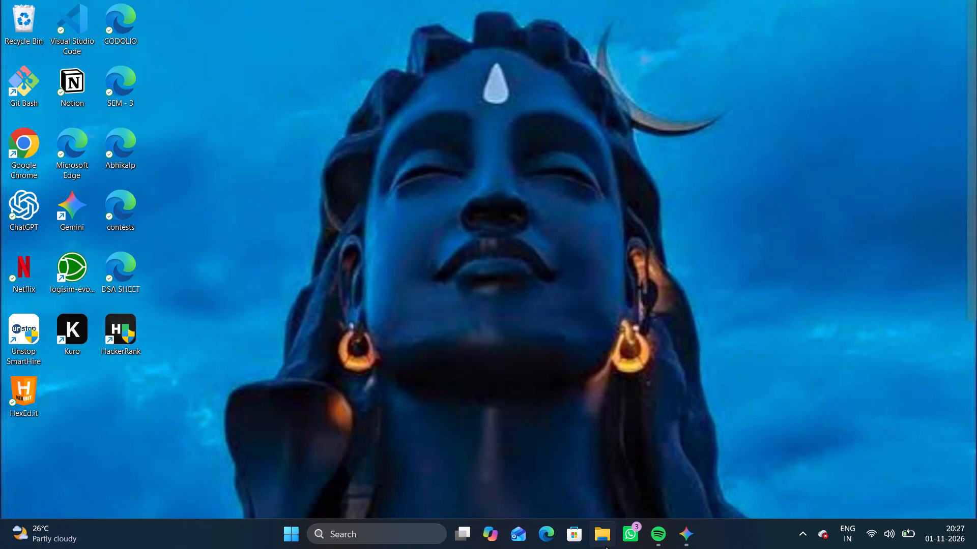
# Reopen the 4BIT_CPU document from Downloads, check its pages and inserted circuit pictures, then close it and the folder.
pyautogui.click(605, 545)
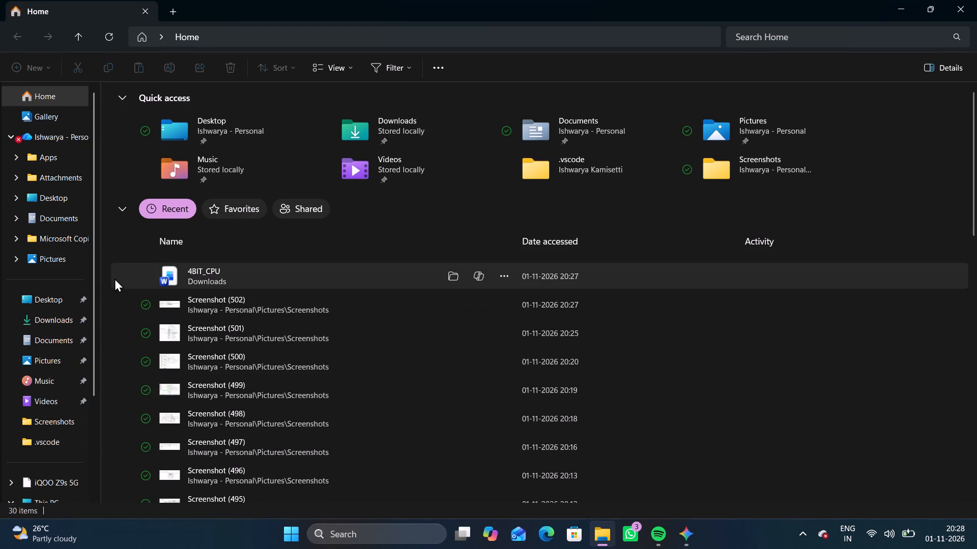
pyautogui.click(80, 318)
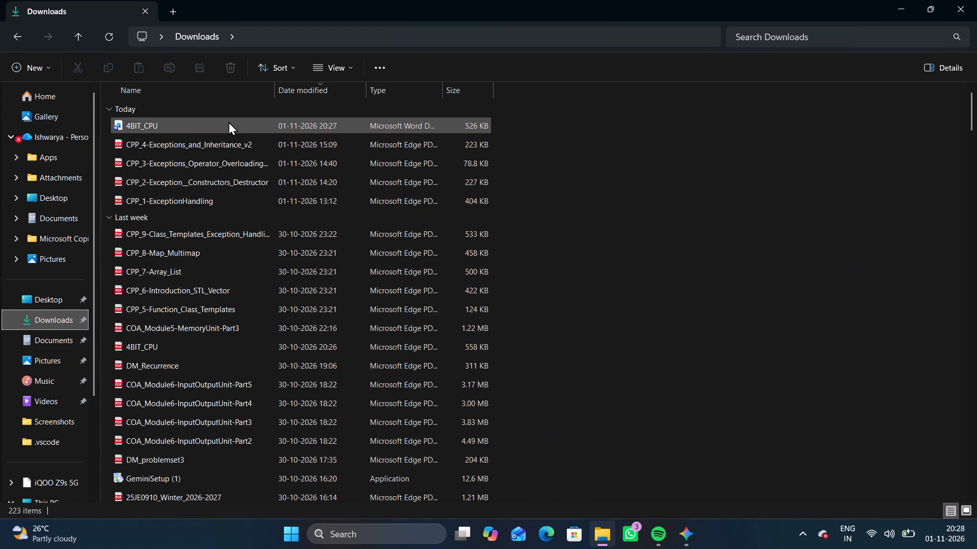
pyautogui.doubleClick(231, 121)
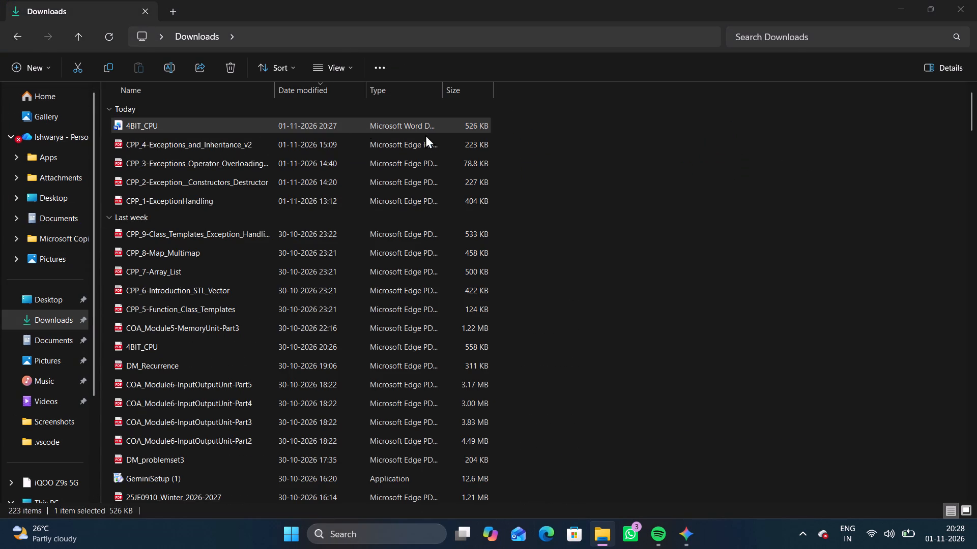
pyautogui.scroll(-7, 600, 251)
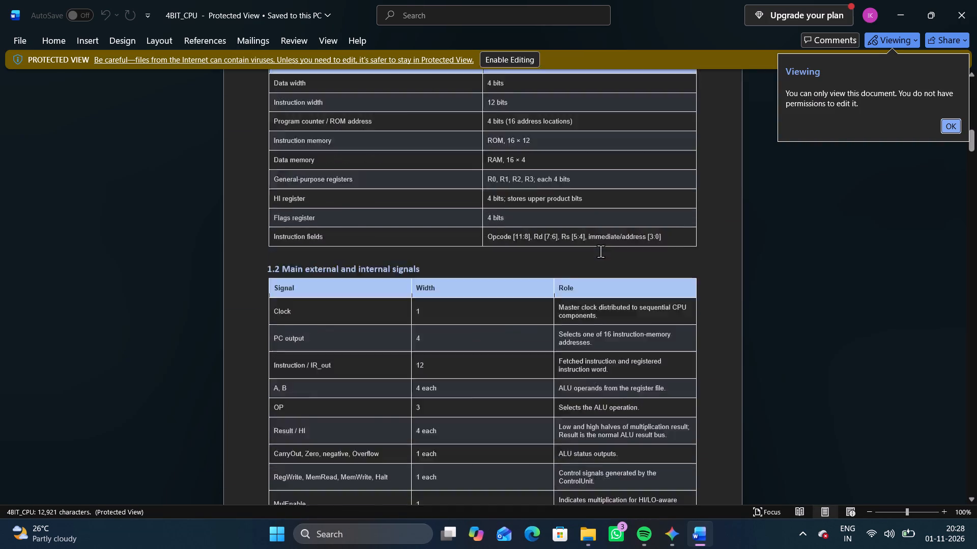
pyautogui.scroll(-13, 600, 251)
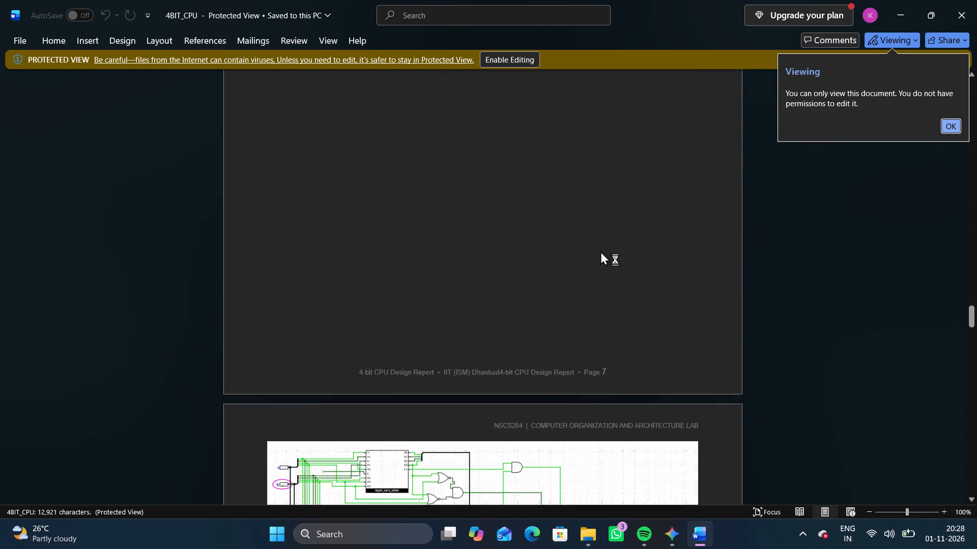
pyautogui.scroll(-6, 600, 251)
pyautogui.scroll(9, 600, 251)
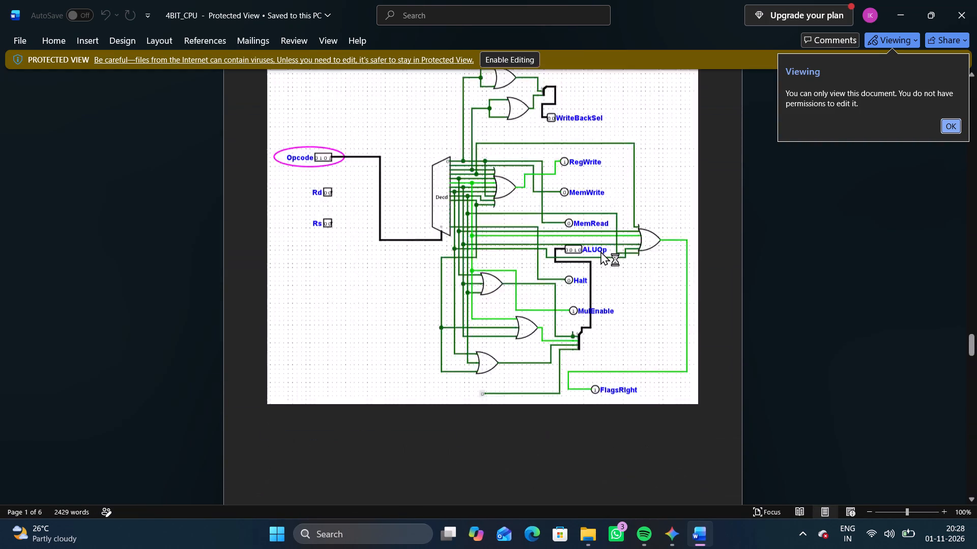
pyautogui.click(976, 0)
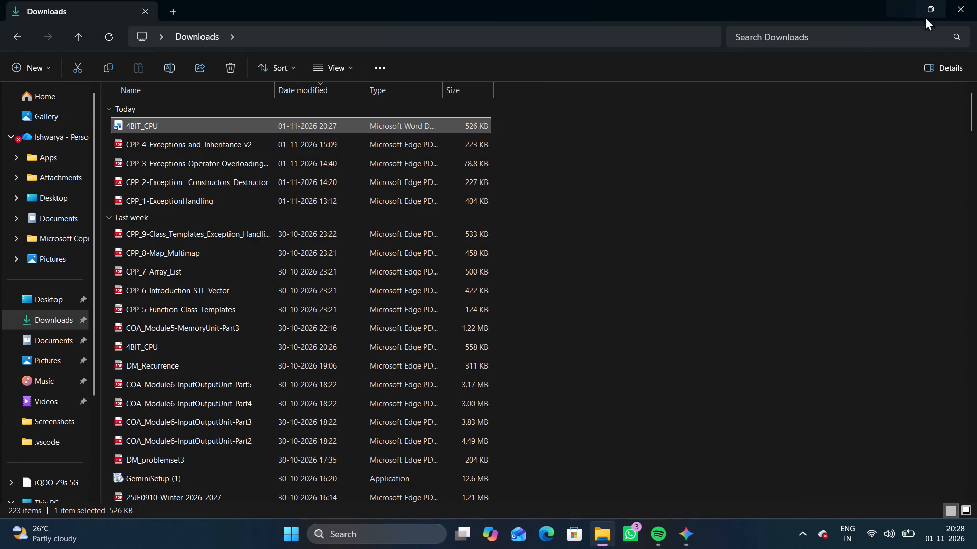
pyautogui.click(911, 0)
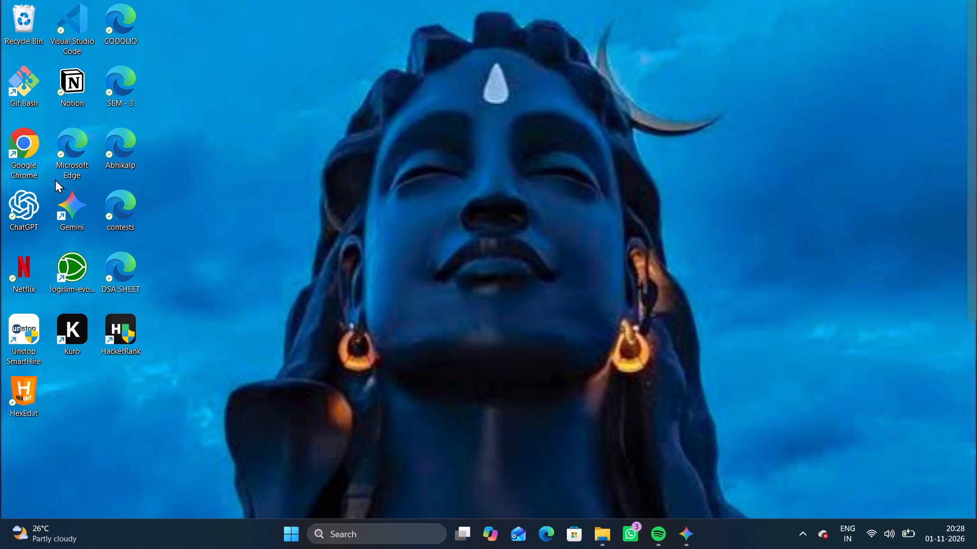
# Open Google Chrome and search the web for WORD TO PDF.
pyautogui.doubleClick(33, 148)
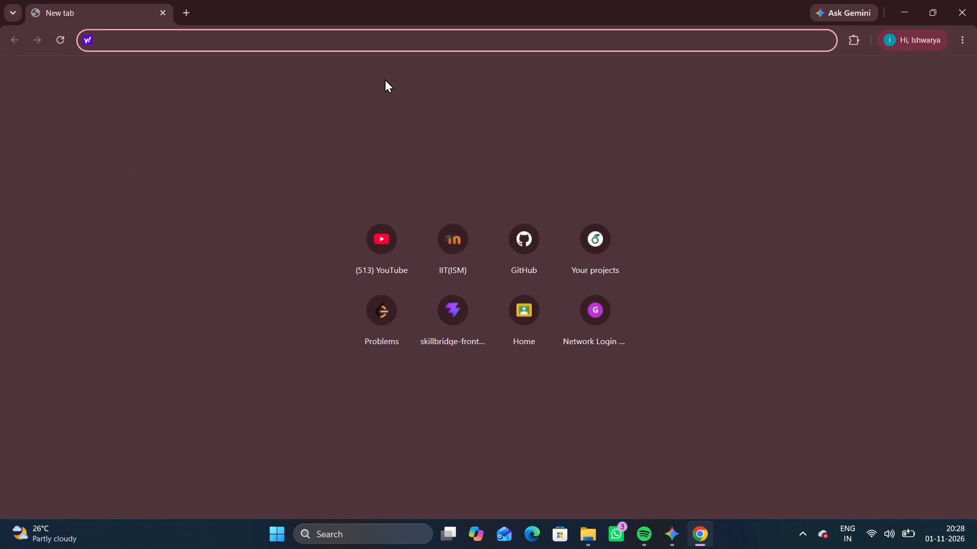
pyautogui.write('word')
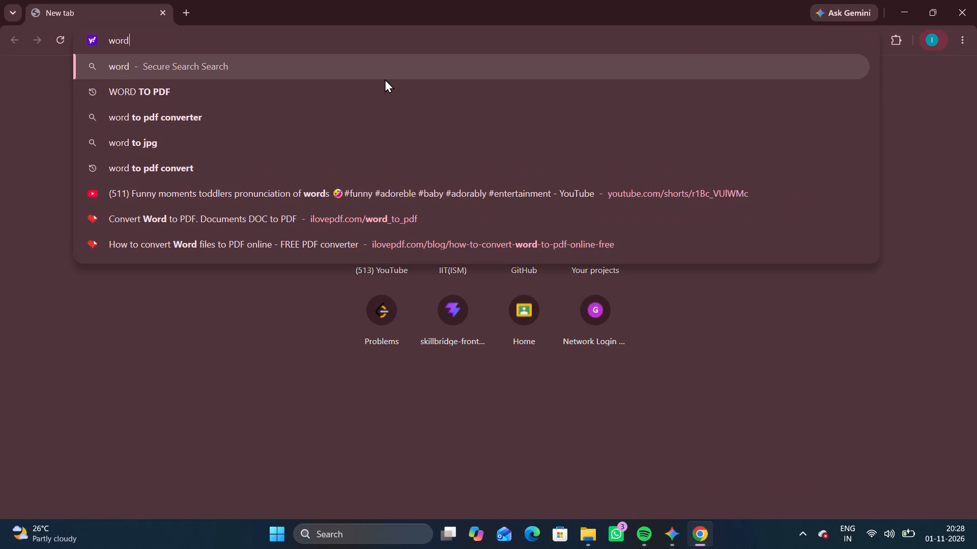
pyautogui.click(388, 90)
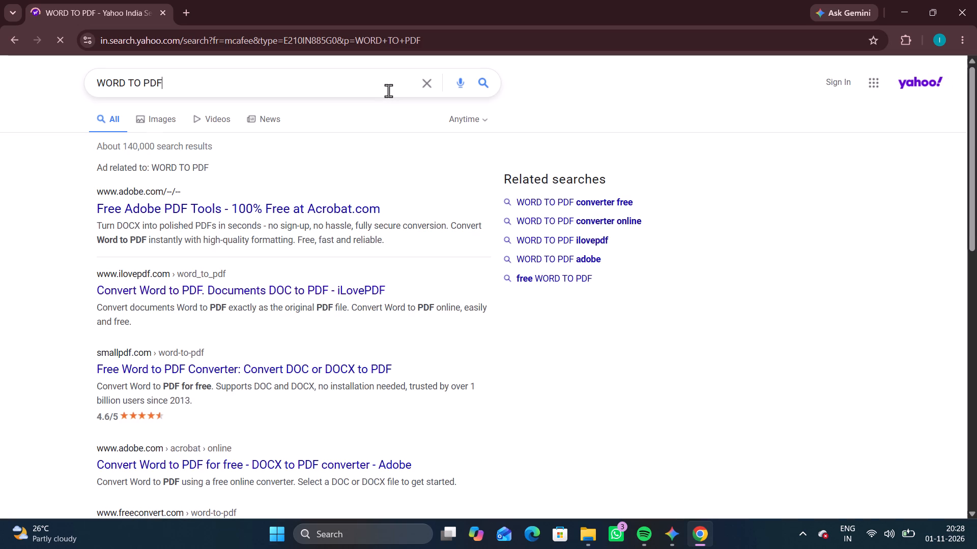
pyautogui.click(327, 292)
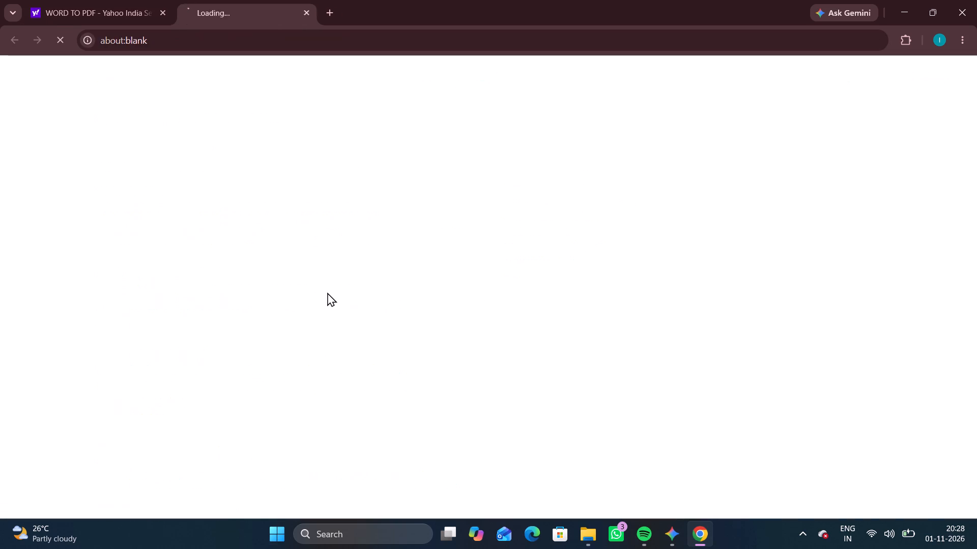
pyautogui.click(491, 234)
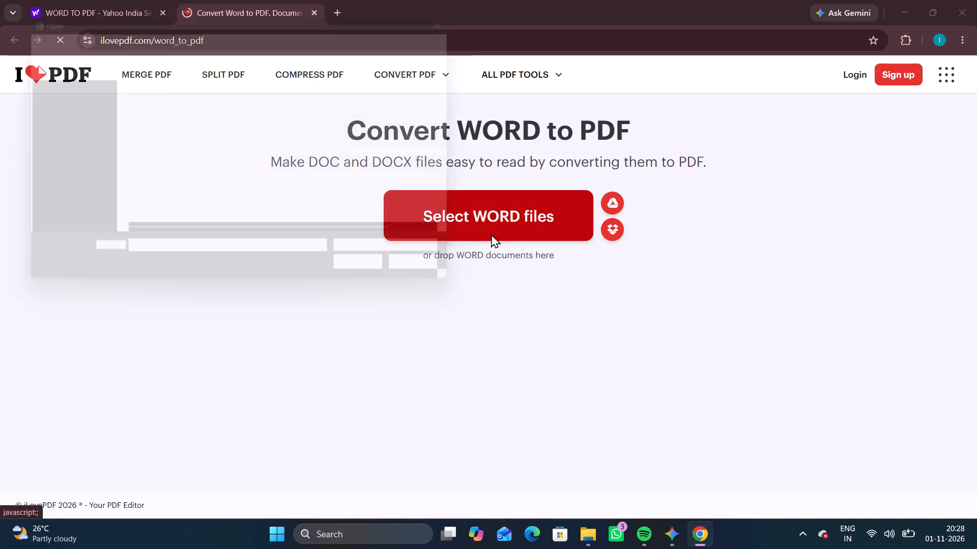
pyautogui.click(65, 187)
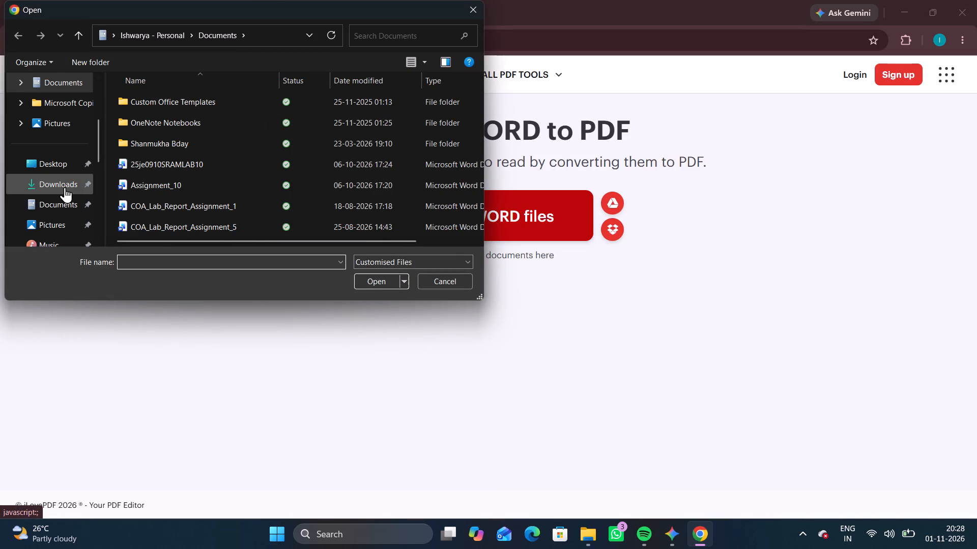
pyautogui.click(156, 121)
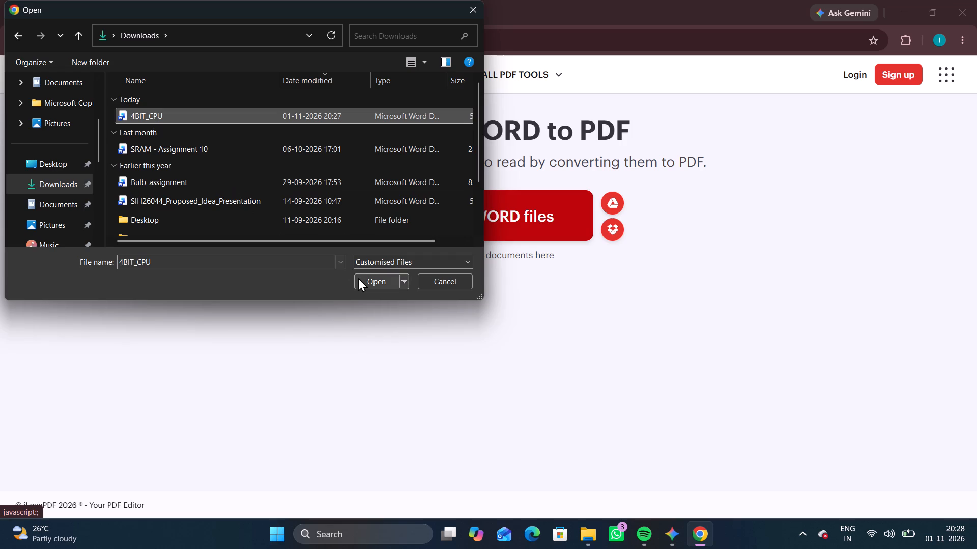
pyautogui.click(358, 278)
pyautogui.click(867, 467)
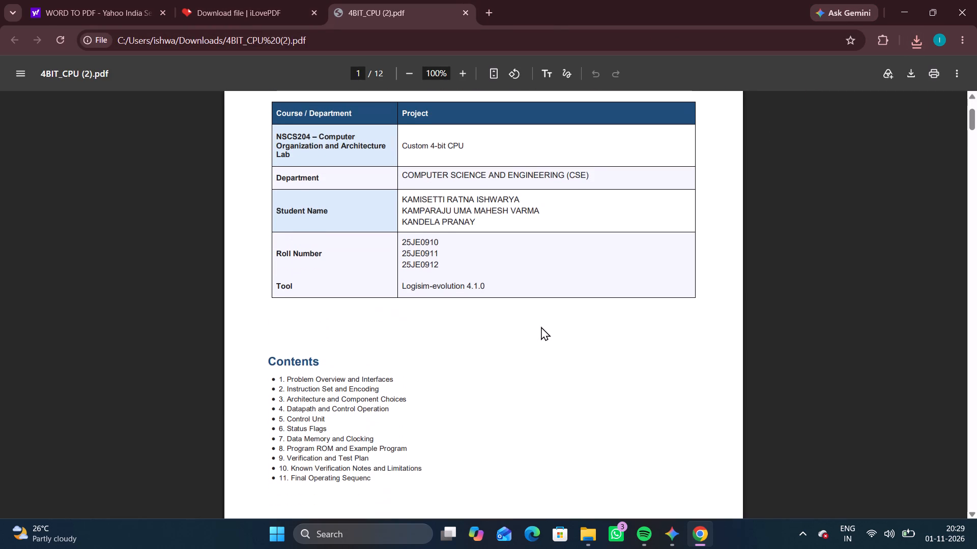
# Switch to File Explorer and delete the duplicate 4BIT_CPU (1) PDF from the Downloads folder.
pyautogui.click(585, 547)
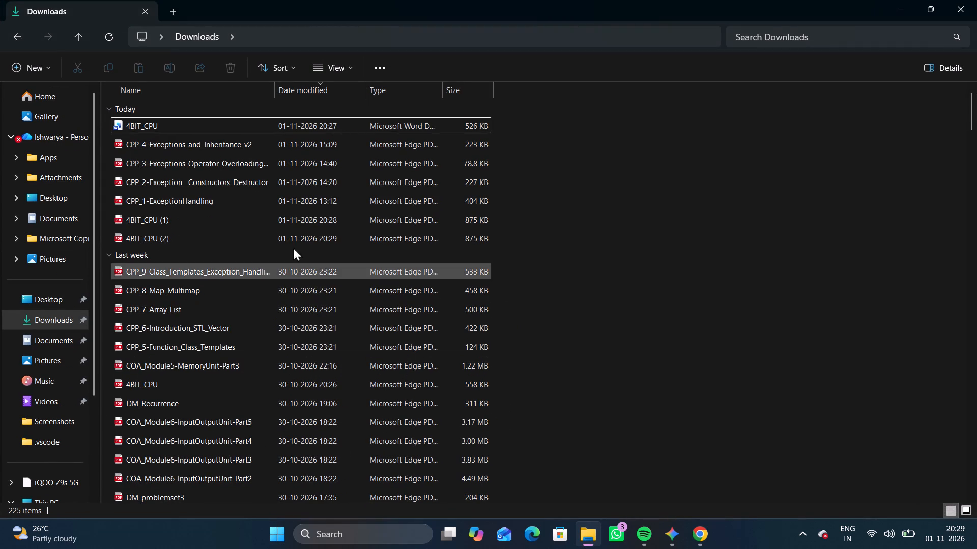
pyautogui.click(289, 222)
pyautogui.click(233, 62)
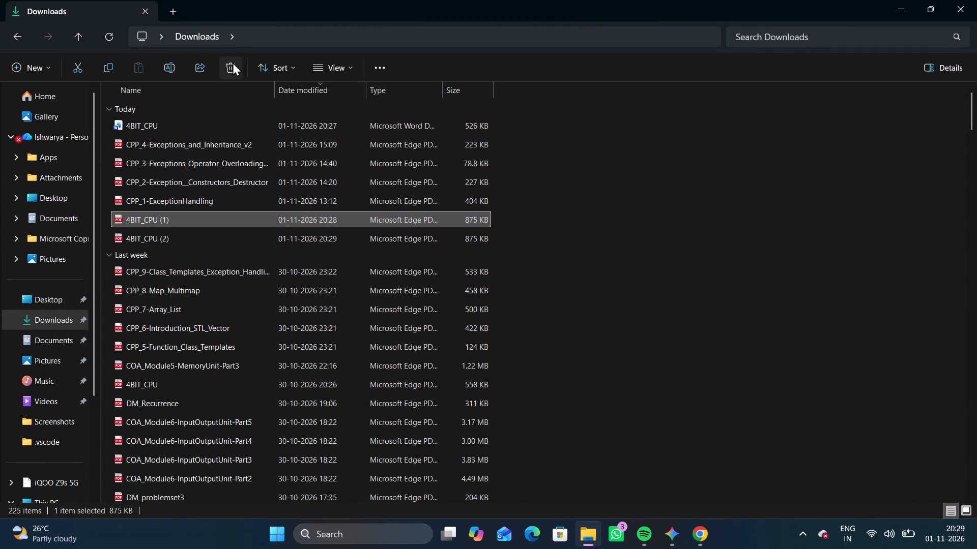
# Open the 4BIT_CPU (2) PDF from Downloads, check its pages and circuit pictures through to the last page, and close it.
pyautogui.doubleClick(223, 222)
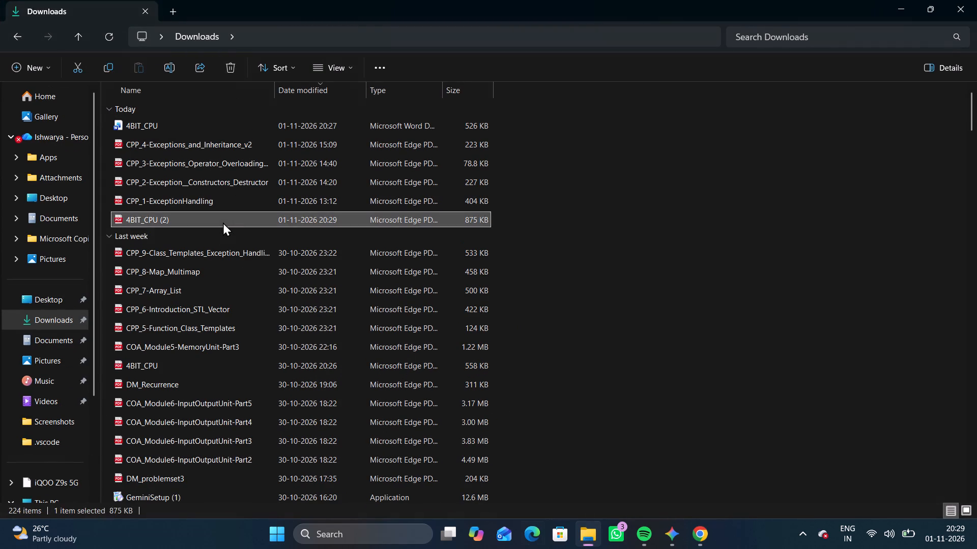
pyautogui.scroll(-1, 436, 248)
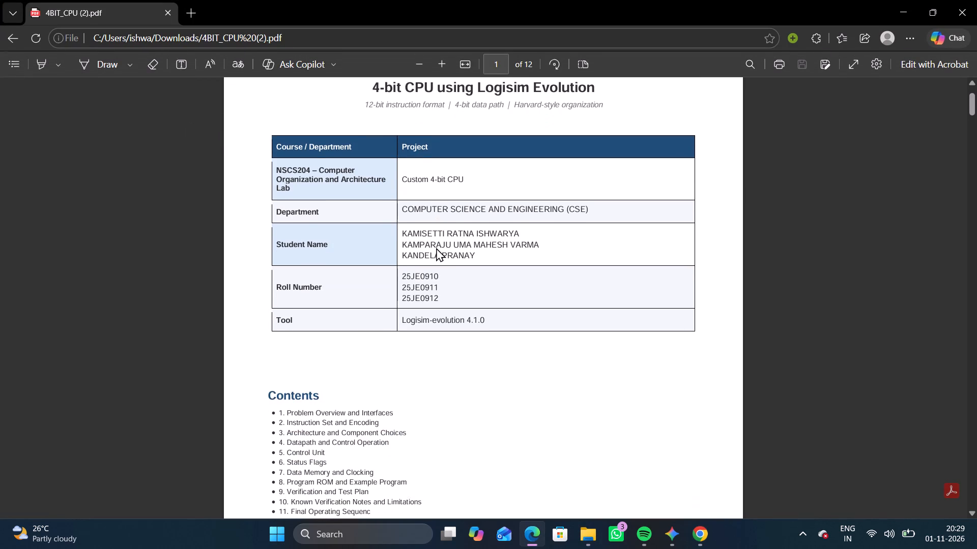
pyautogui.scroll(-1, 436, 248)
pyautogui.scroll(1, 436, 248)
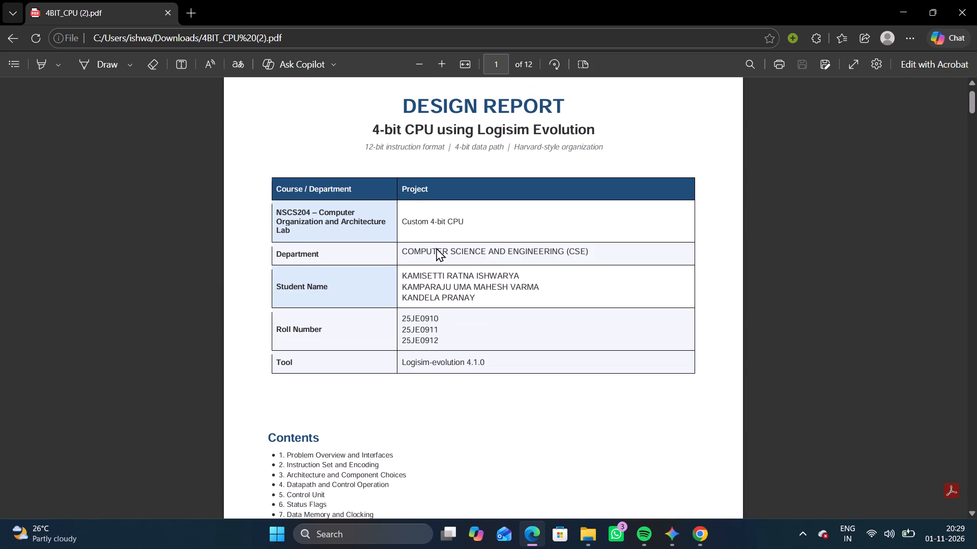
pyautogui.scroll(-1, 436, 248)
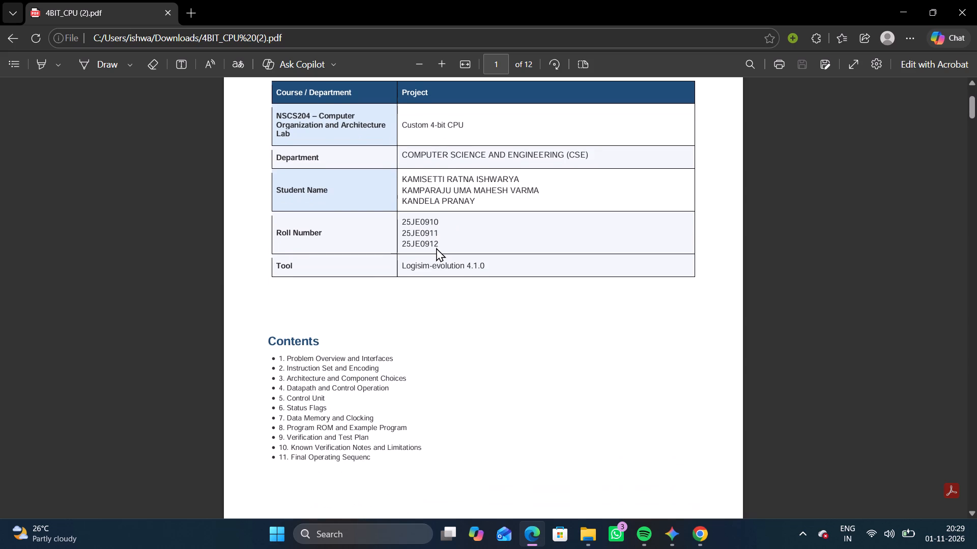
pyautogui.scroll(-11, 436, 248)
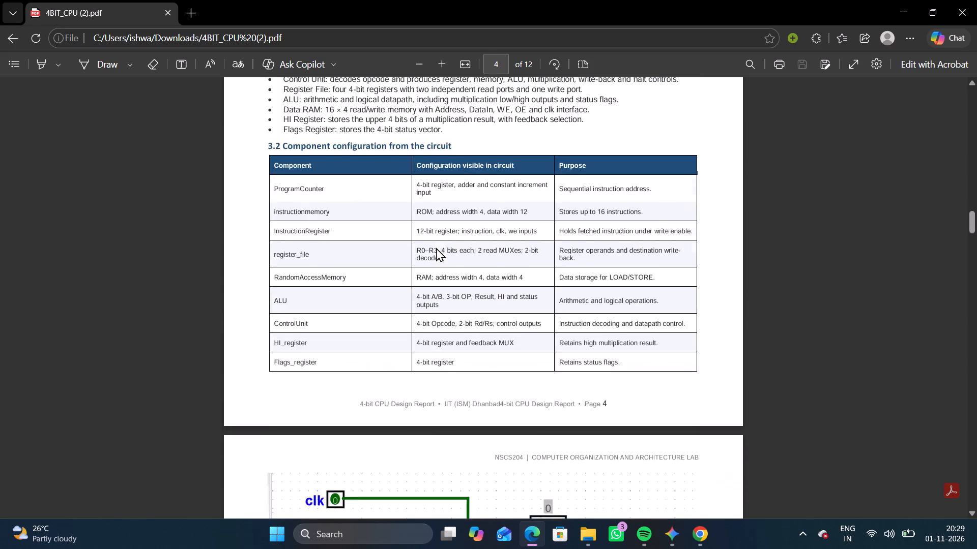
pyautogui.scroll(-9, 436, 248)
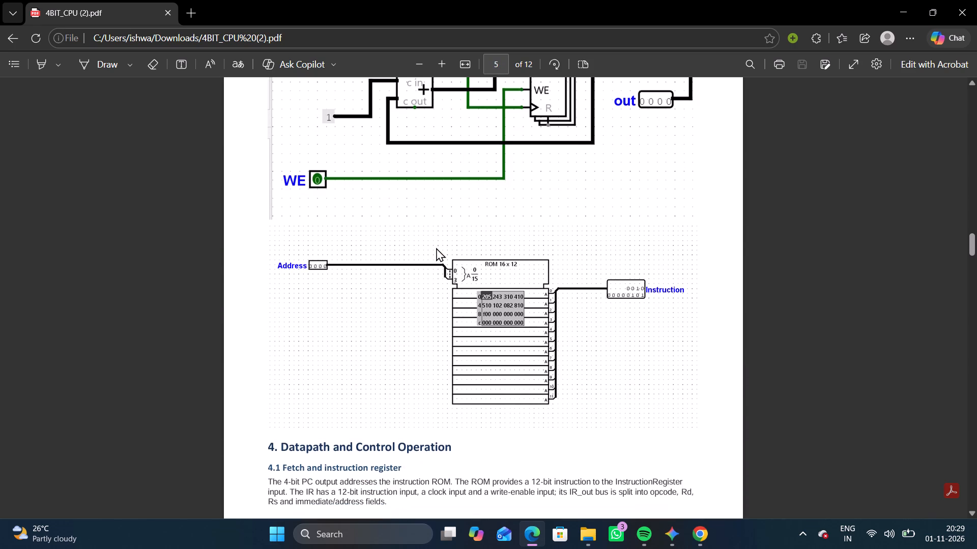
pyautogui.scroll(-18, 436, 248)
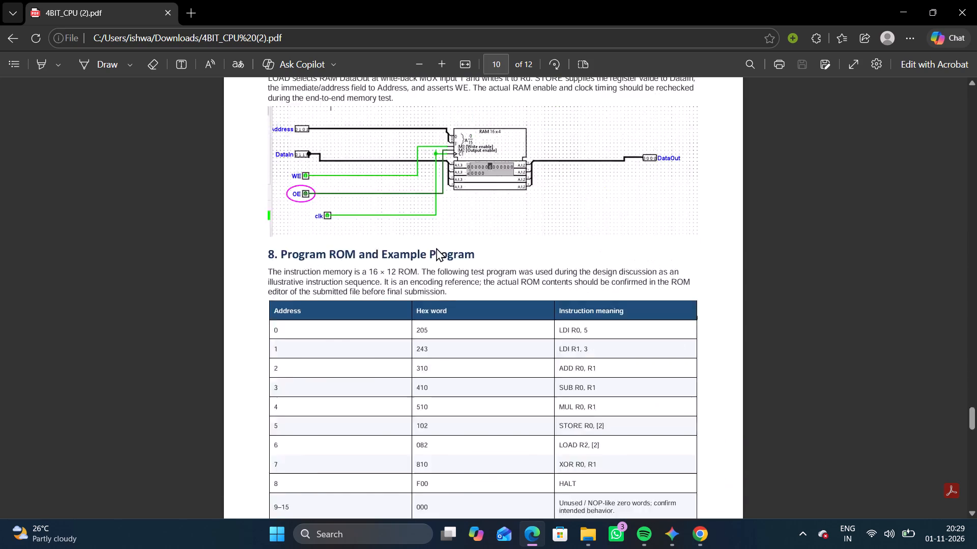
pyautogui.scroll(-6, 436, 248)
pyautogui.click(976, 0)
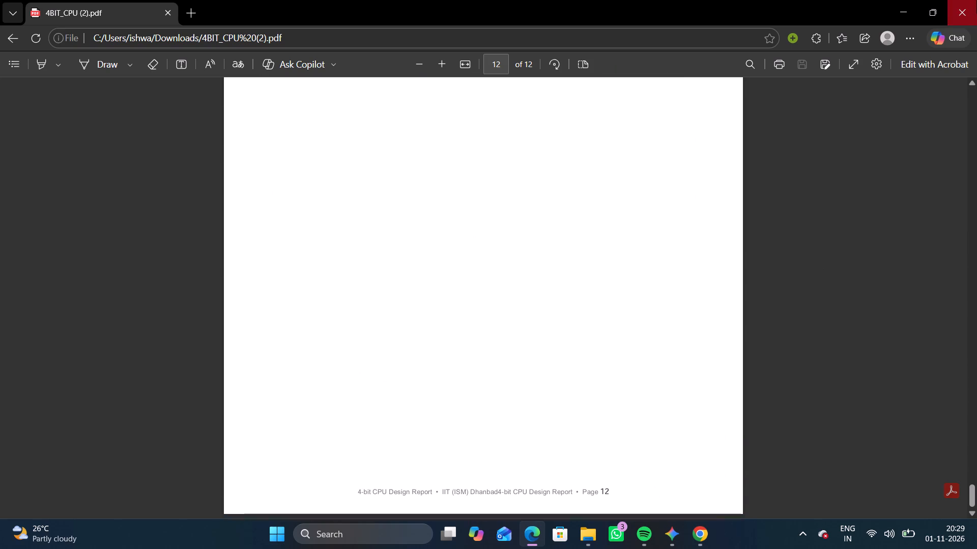
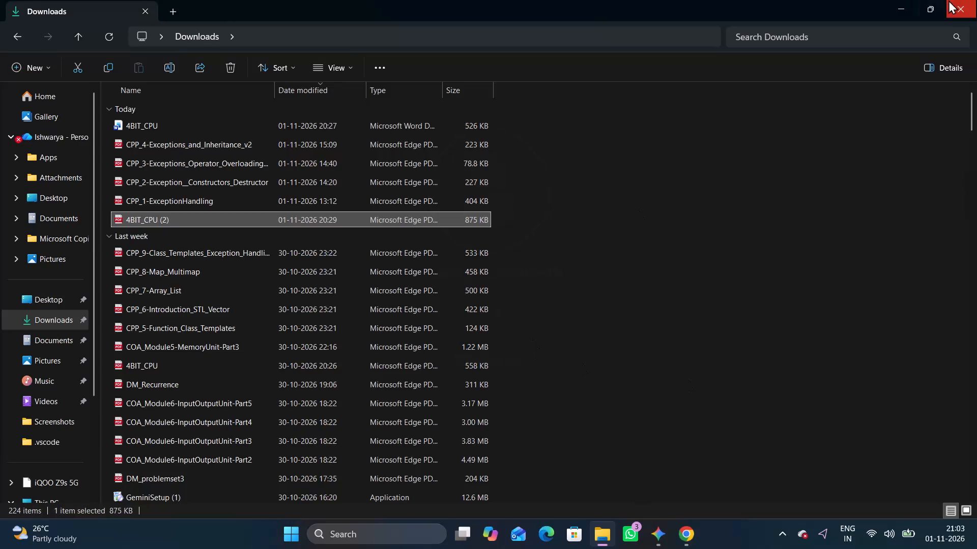
# Minimize the File Explorer and PDF browser windows, and open a new maximized Google Chrome window from the desktop.
pyautogui.click(902, 0)
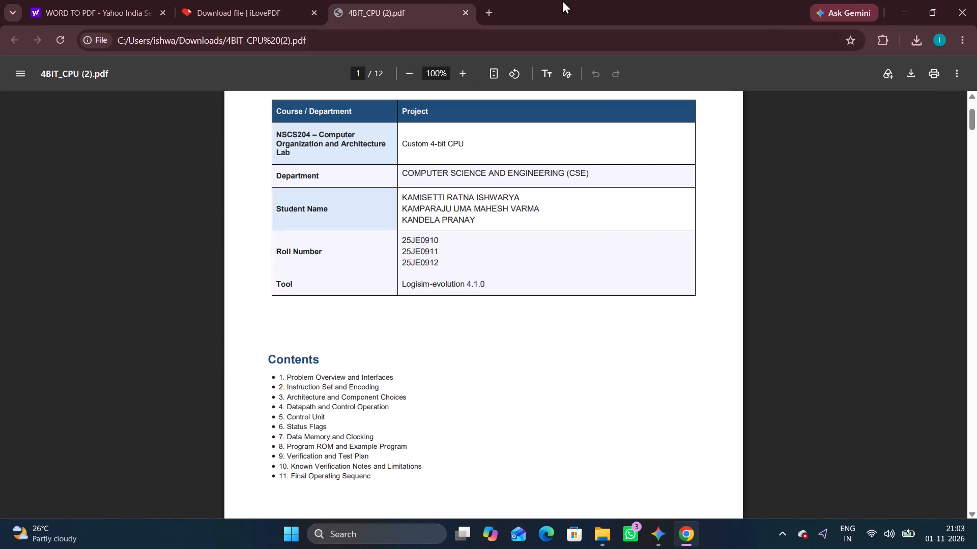
pyautogui.click(902, 0)
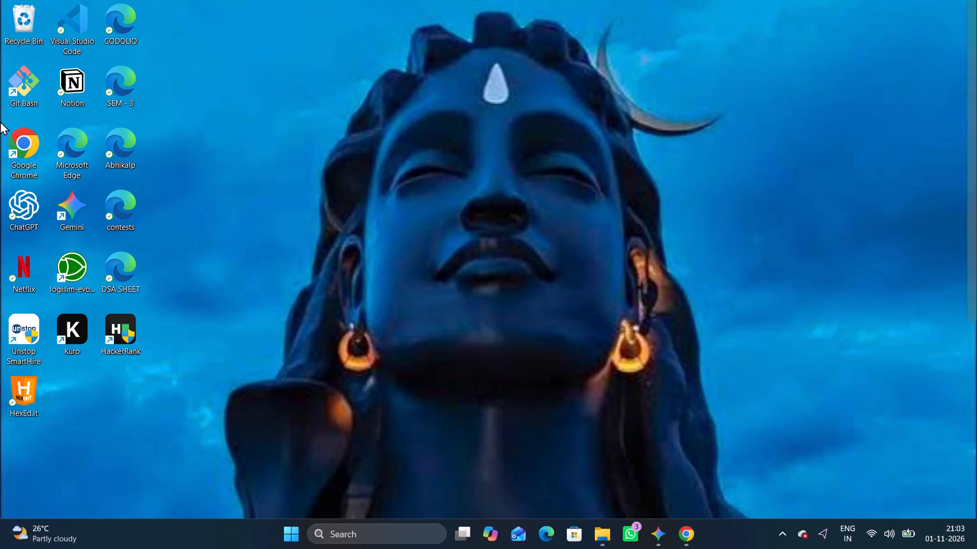
pyautogui.tripleClick(7, 137)
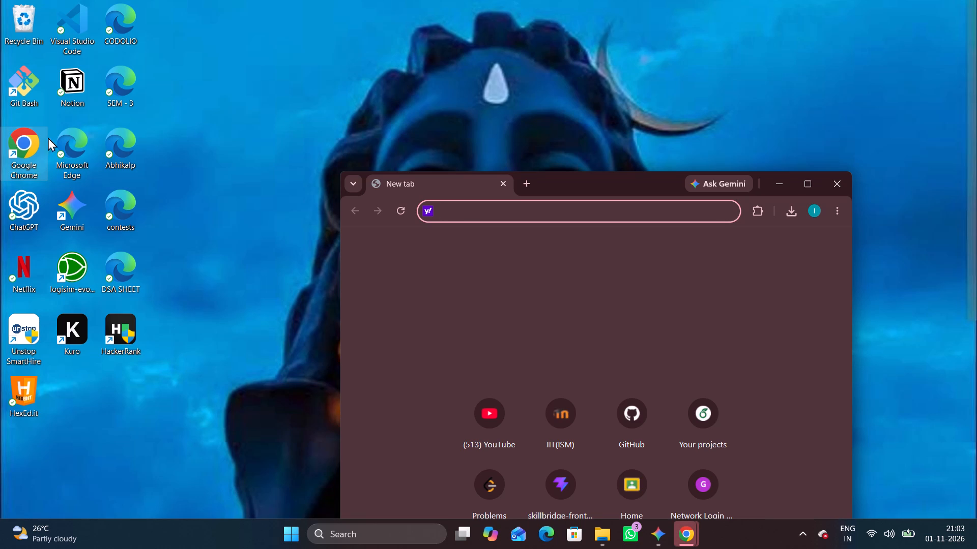
pyautogui.click(814, 191)
pyautogui.click(814, 191)
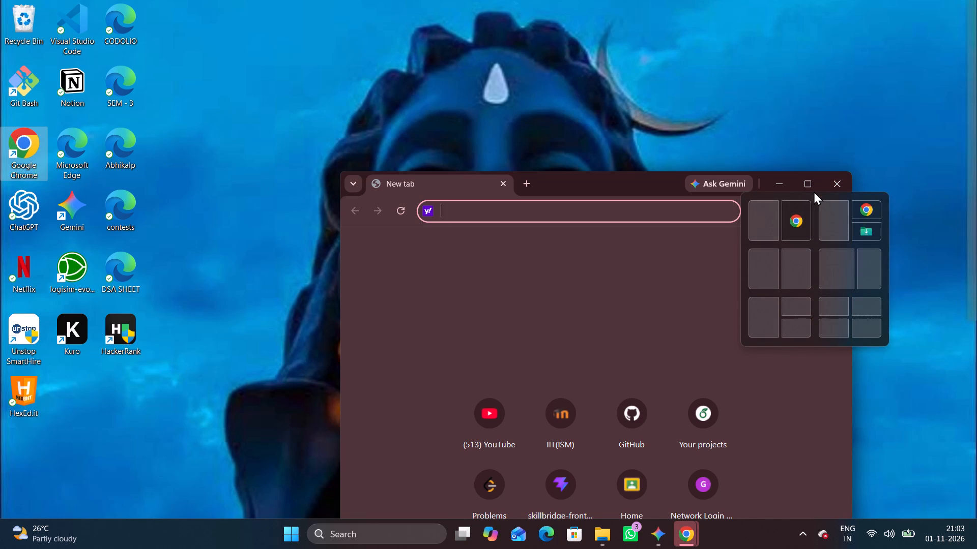
pyautogui.click(812, 183)
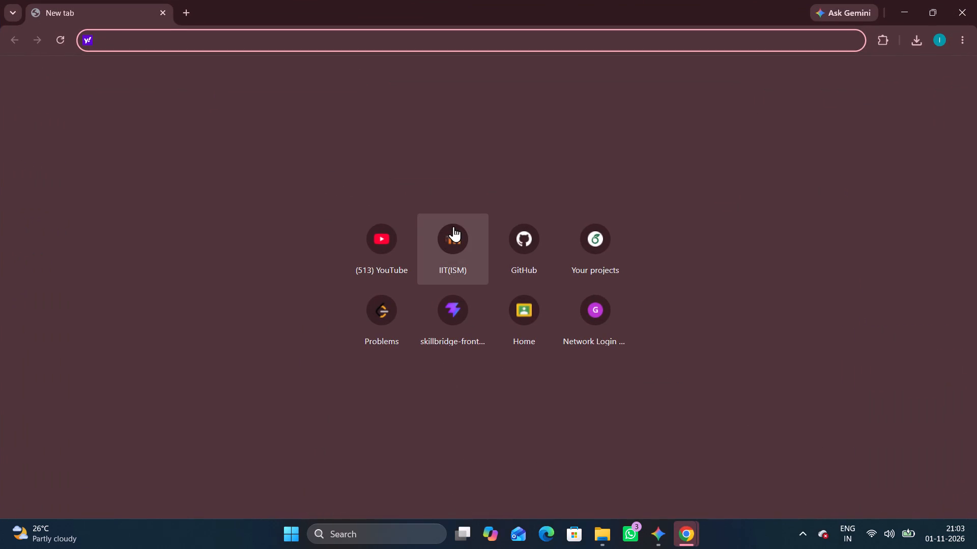
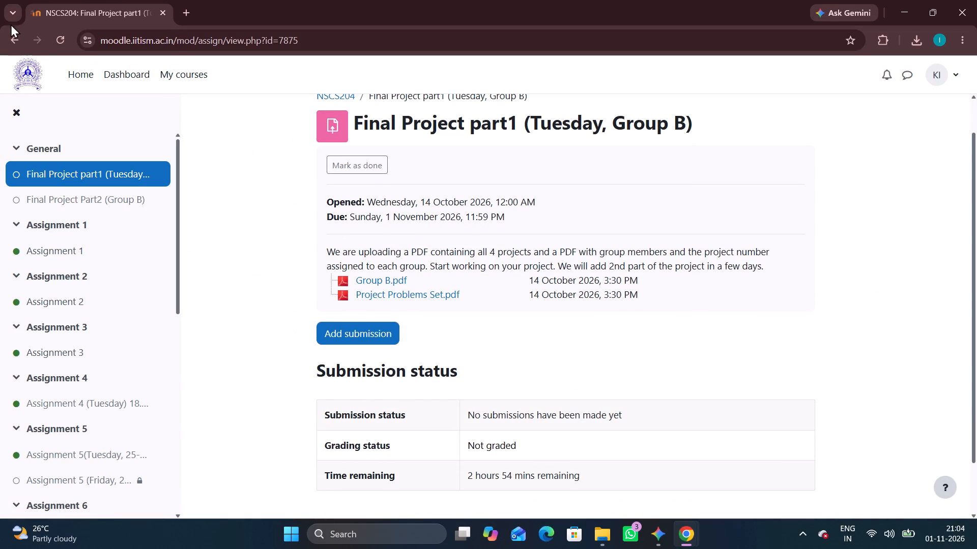
# View the Final Project Part2 (Group B) assignment page from the Moodle dashboard, and return to the Final Project part1 (Tuesday, Group B) page.
pyautogui.click(21, 38)
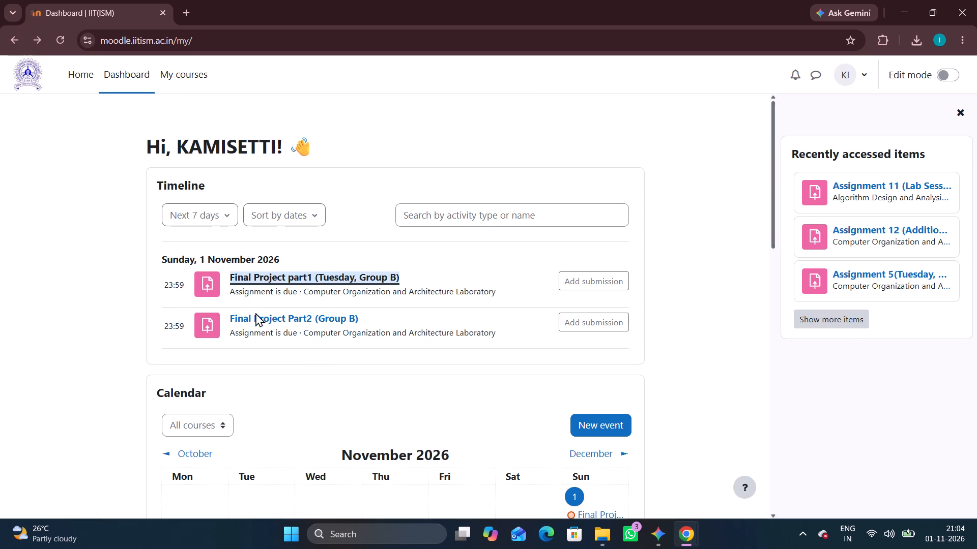
pyautogui.click(261, 322)
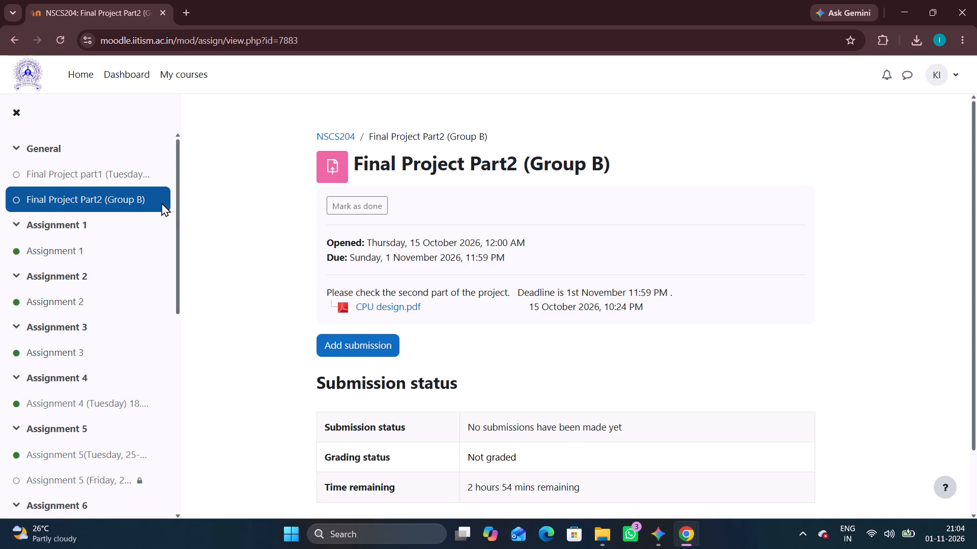
pyautogui.click(21, 40)
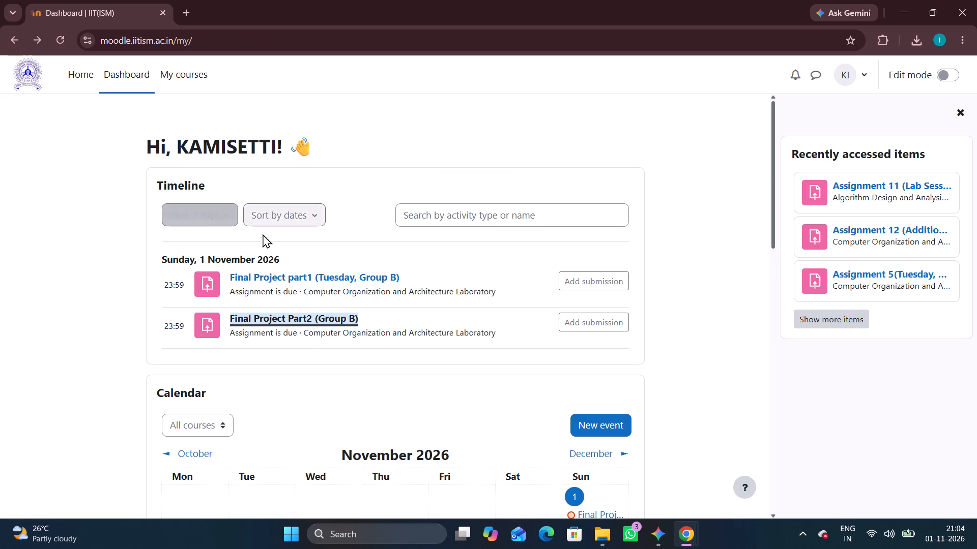
pyautogui.click(285, 272)
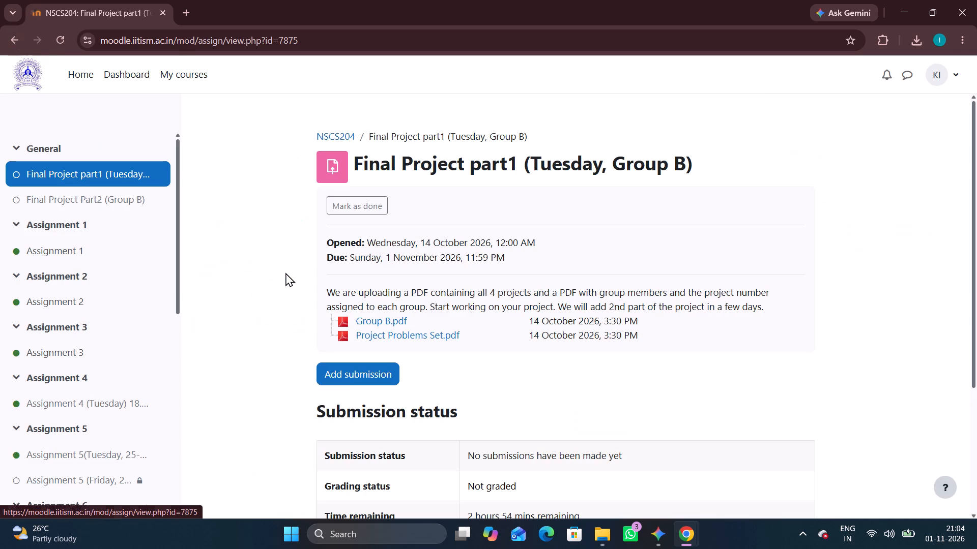
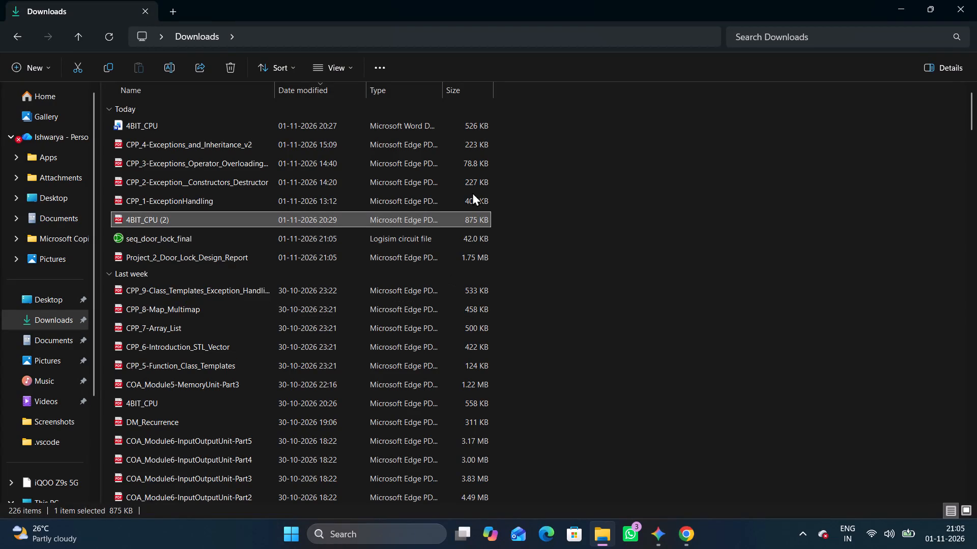
# Minimize the Downloads window and return to the Final Project part1 (Tuesday, Group B) assignment page in Google Chrome.
pyautogui.click(909, 2)
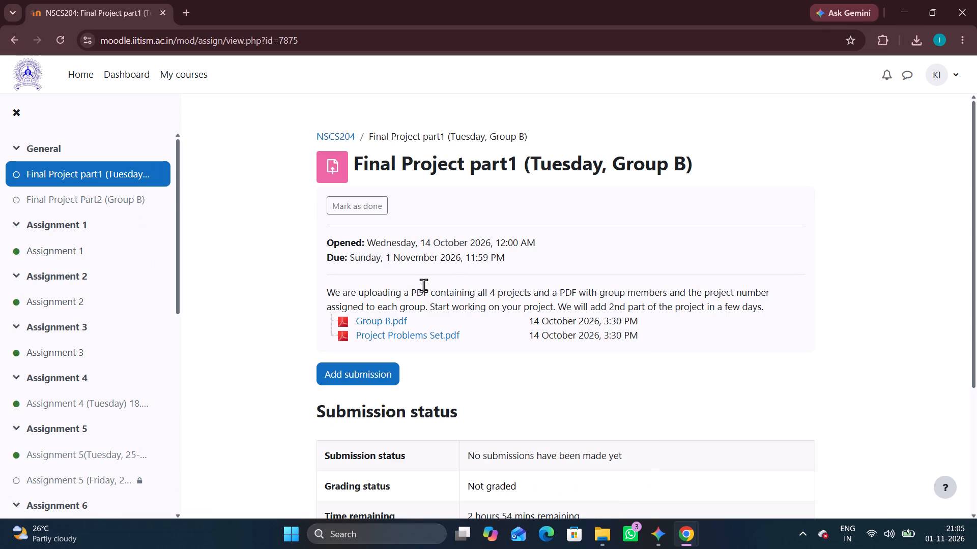
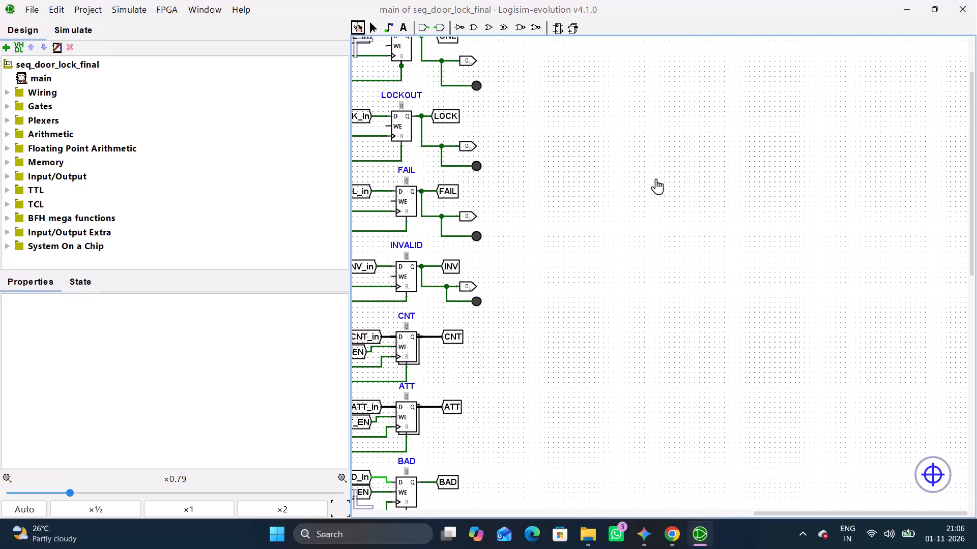
# Look over the whole seq_door_lock_final circuit, including its registers, displays and gate logic, and close Logisim-evolution.
pyautogui.scroll(-1, 656, 178)
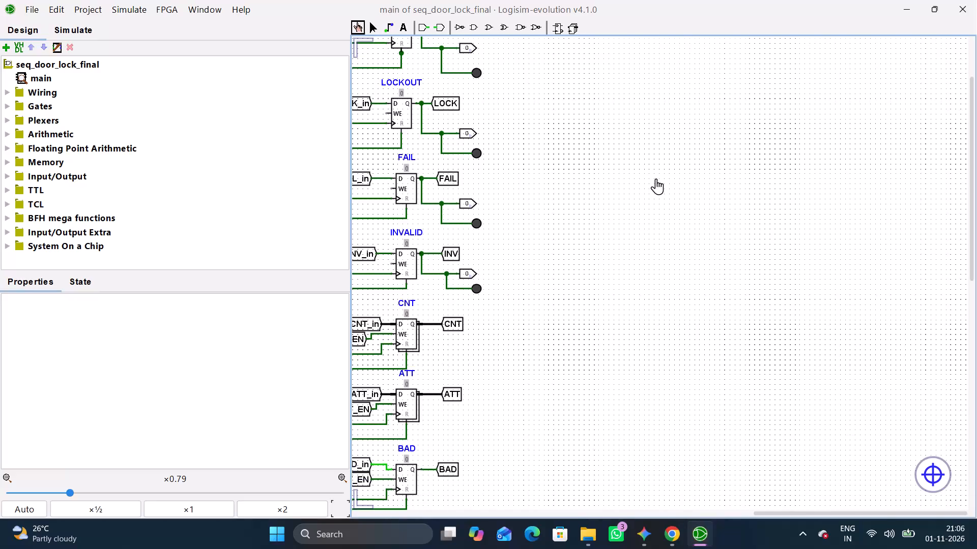
pyautogui.scroll(-1, 656, 178)
pyautogui.scroll(2, 656, 178)
pyautogui.hscroll(9, 656, 178)
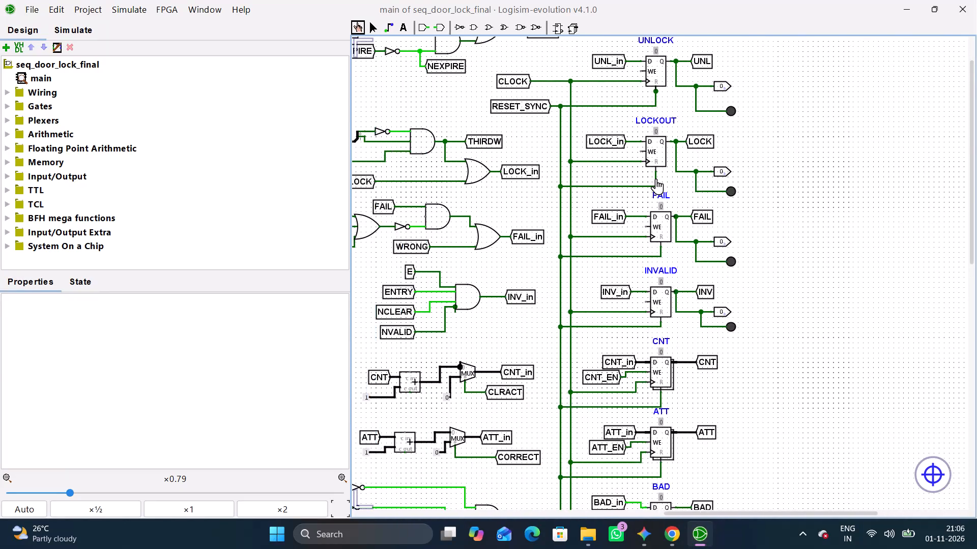
pyautogui.scroll(2, 656, 178)
pyautogui.hscroll(8, 656, 178)
pyautogui.hscroll(-1, 656, 178)
pyautogui.hscroll(1, 656, 178)
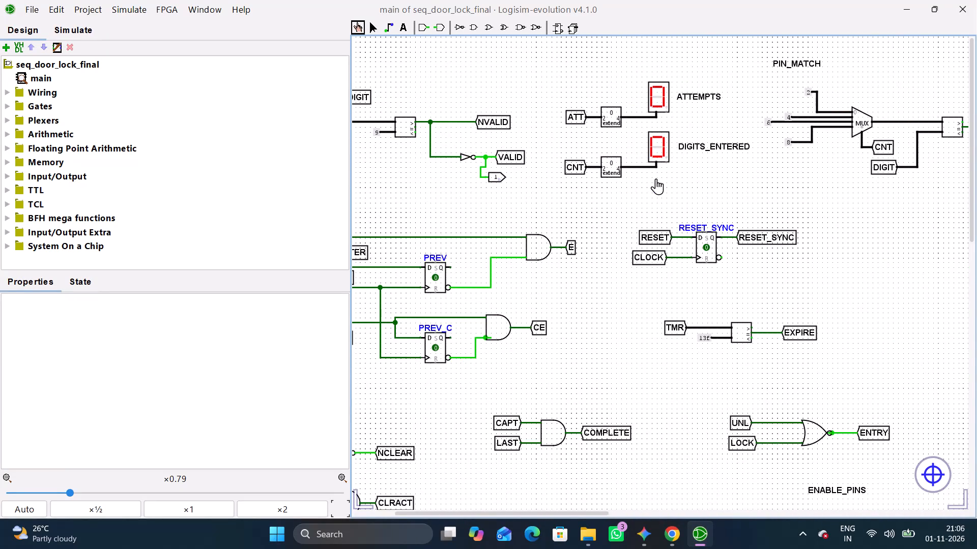
pyautogui.hscroll(1, 656, 178)
pyautogui.scroll(-11, 656, 178)
pyautogui.scroll(3, 656, 178)
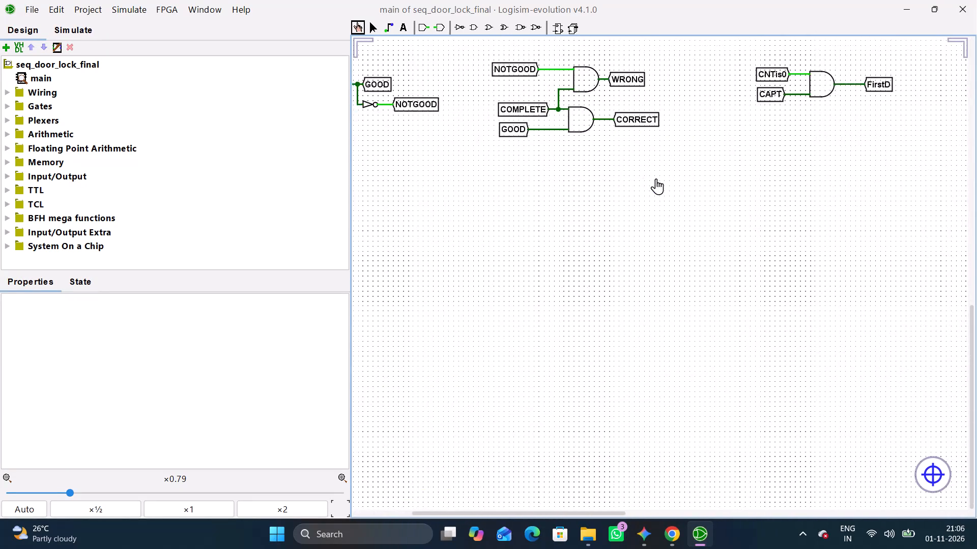
pyautogui.scroll(6, 656, 178)
pyautogui.click(976, 0)
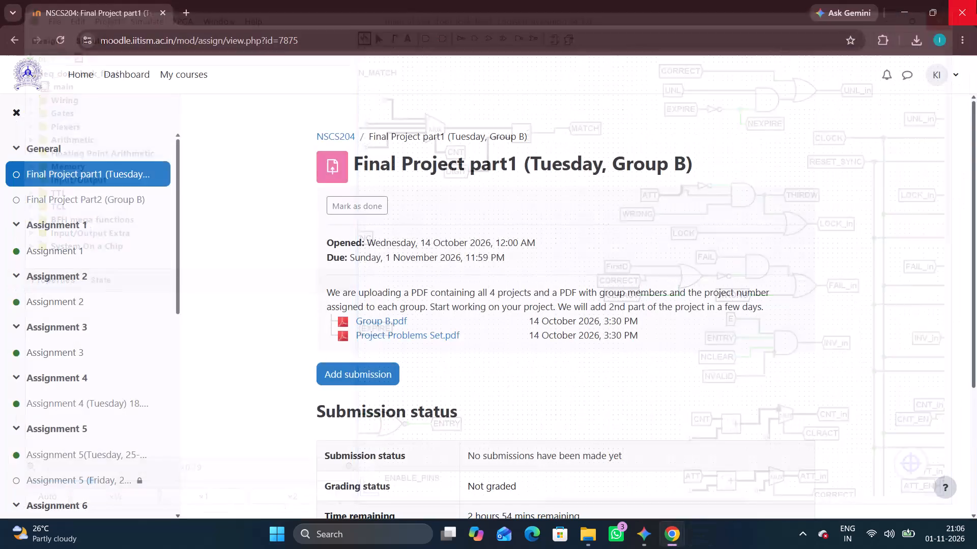
# Start a submission for Final Project part1 (Tuesday, Group B) and upload seq_door_lock_final.circ from Downloads.
pyautogui.click(384, 369)
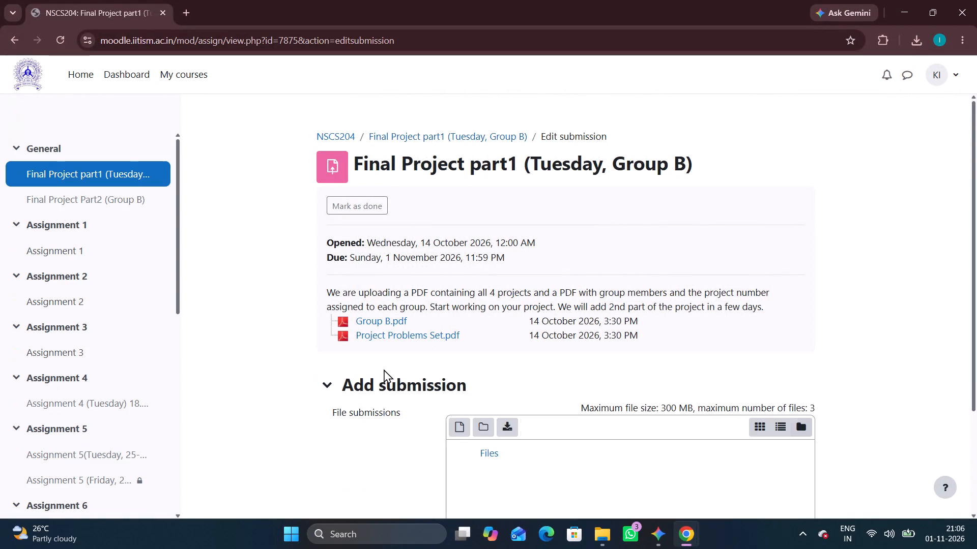
pyautogui.scroll(-1, 384, 369)
pyautogui.click(462, 340)
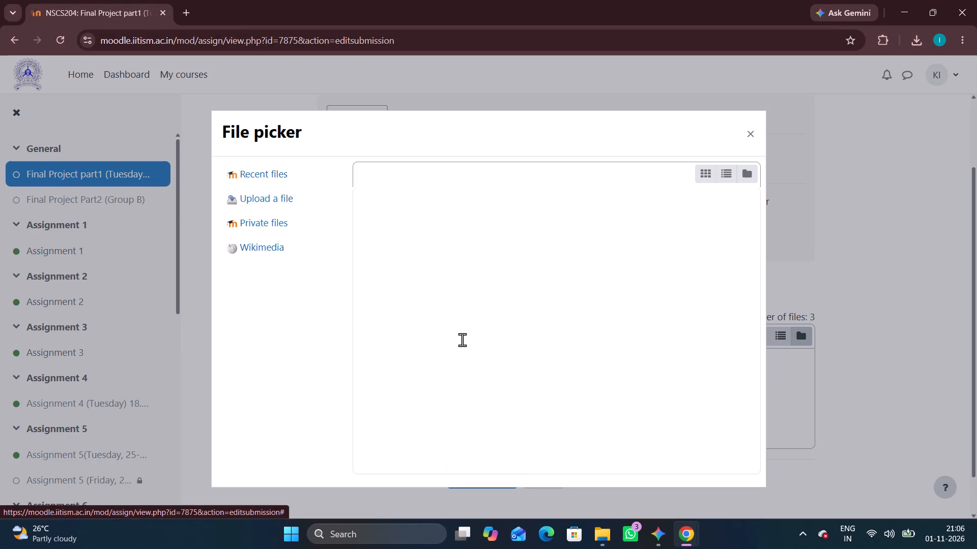
pyautogui.click(414, 238)
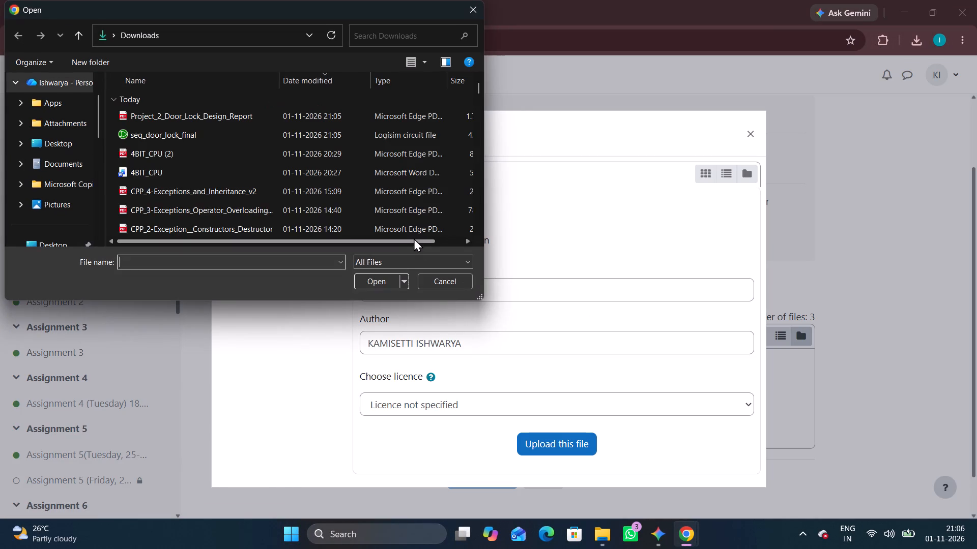
pyautogui.click(200, 139)
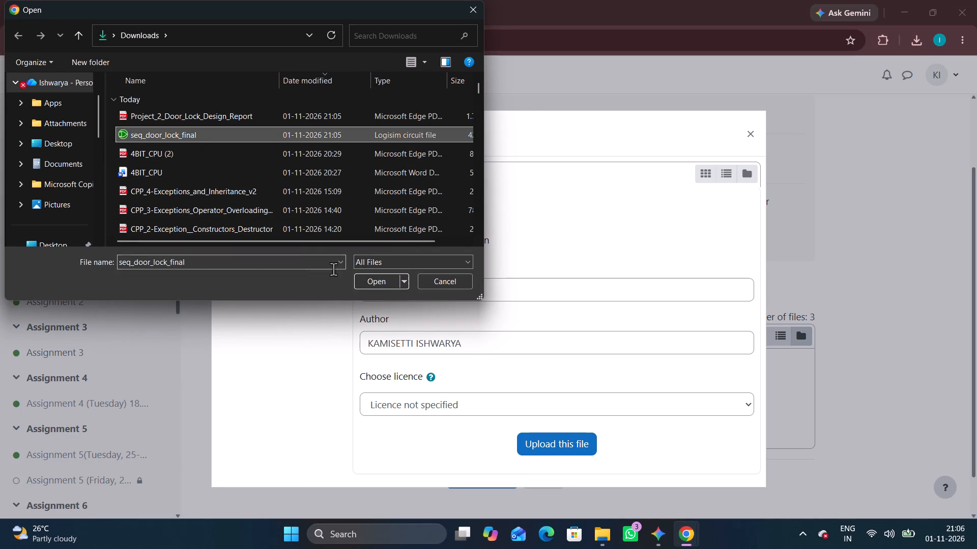
pyautogui.click(368, 284)
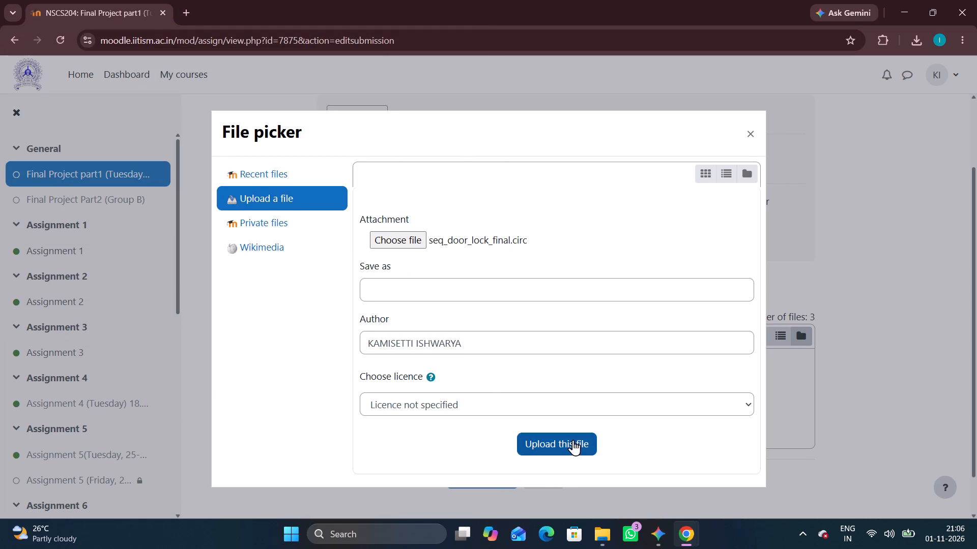
pyautogui.click(573, 440)
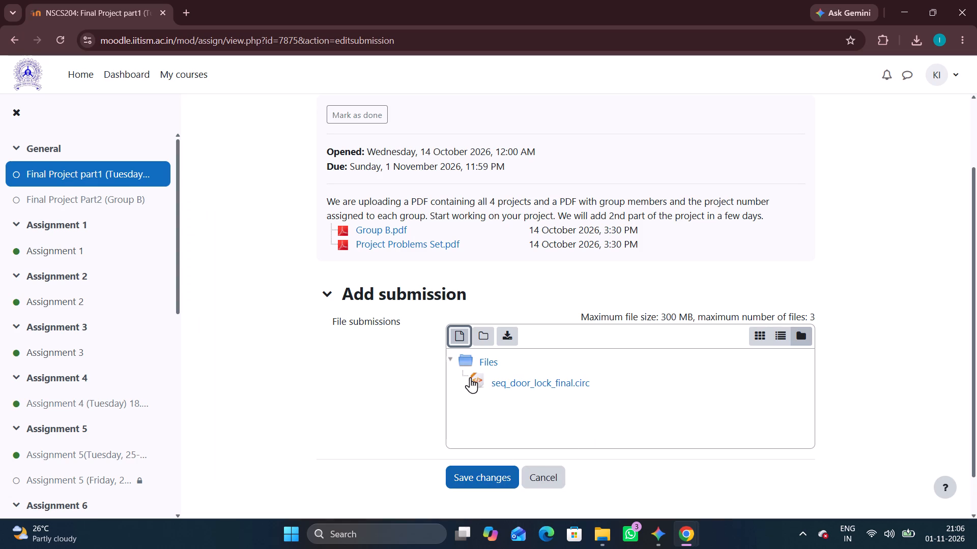
# Add Project_2_Door_Lock_Design_Report.pdf from Downloads to the submission files.
pyautogui.click(464, 340)
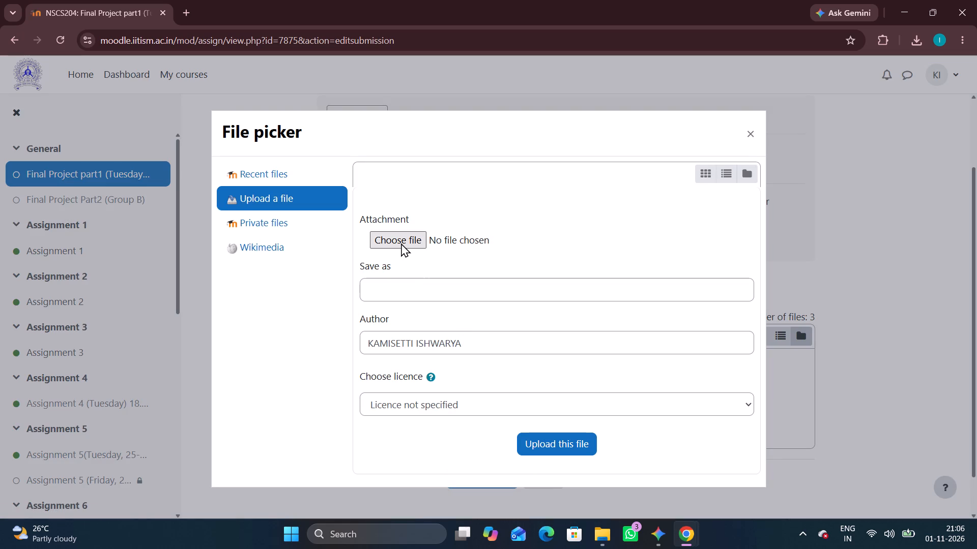
pyautogui.click(401, 243)
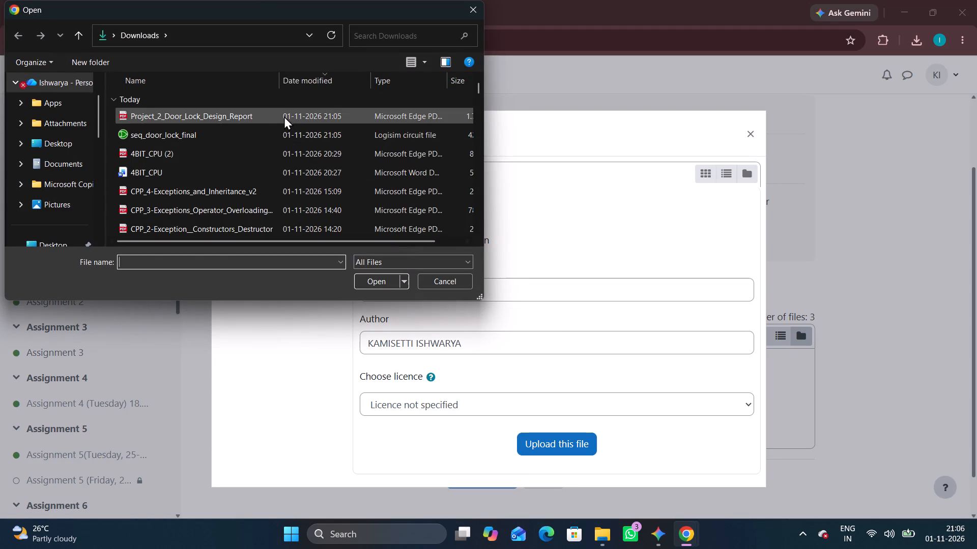
pyautogui.click(284, 115)
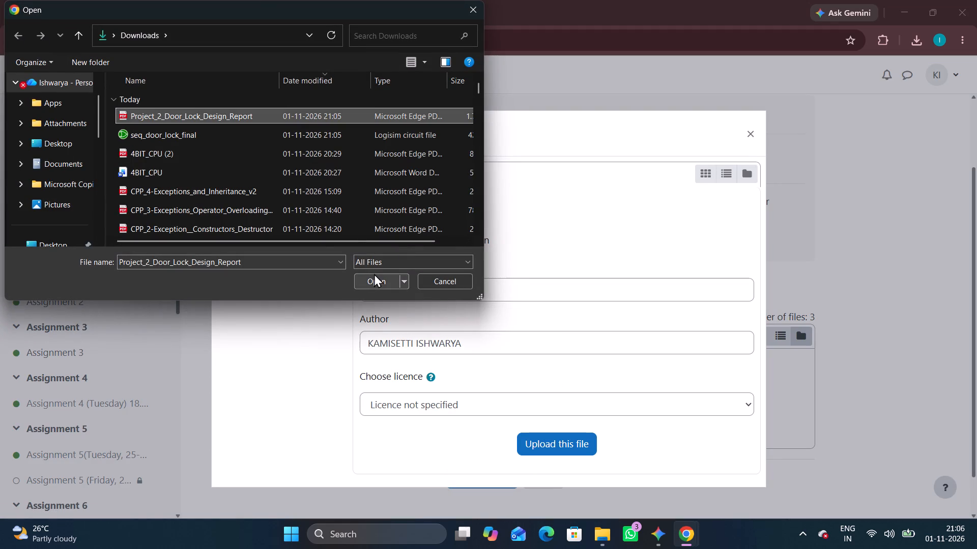
pyautogui.click(374, 273)
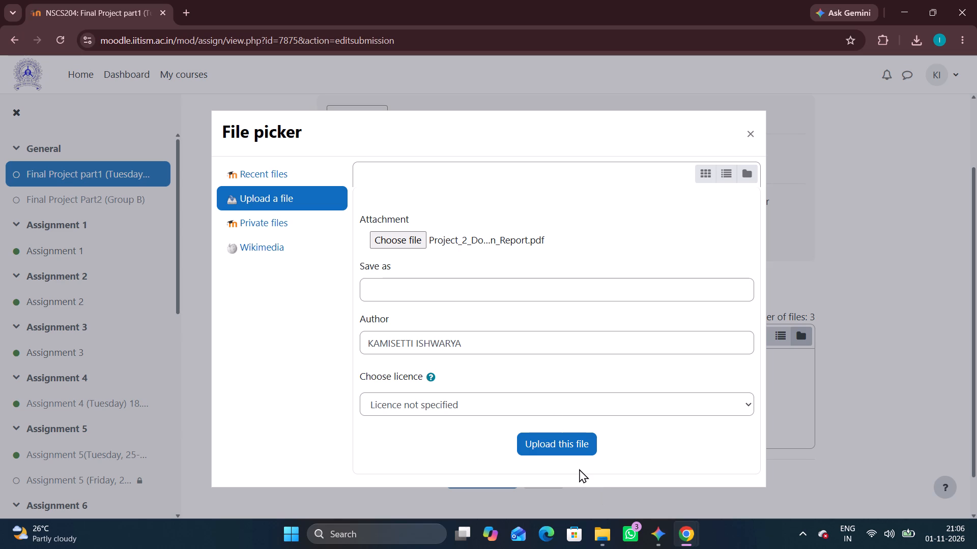
pyautogui.click(579, 469)
pyautogui.click(567, 442)
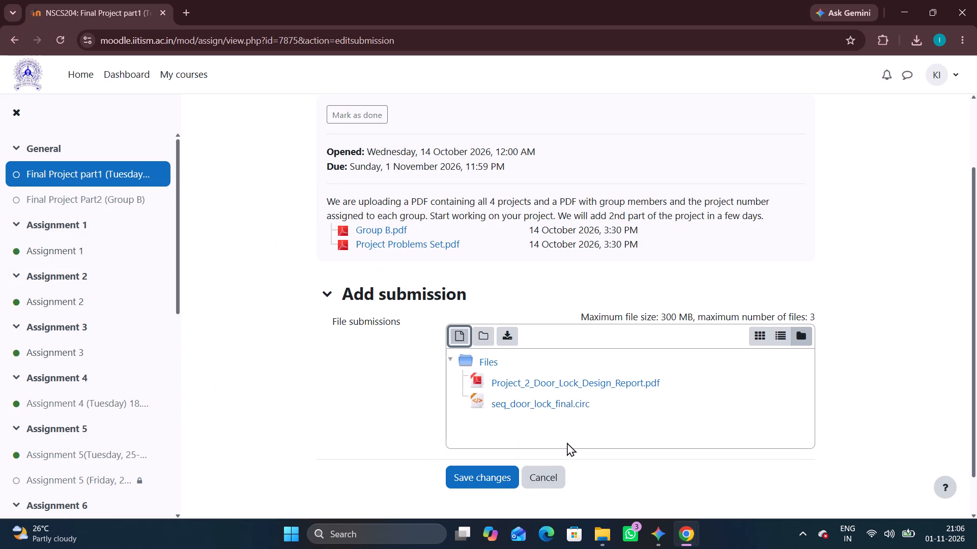
# Download the uploaded door lock report PDF, look through its pages to check it, and return to the submission form.
pyautogui.click(551, 387)
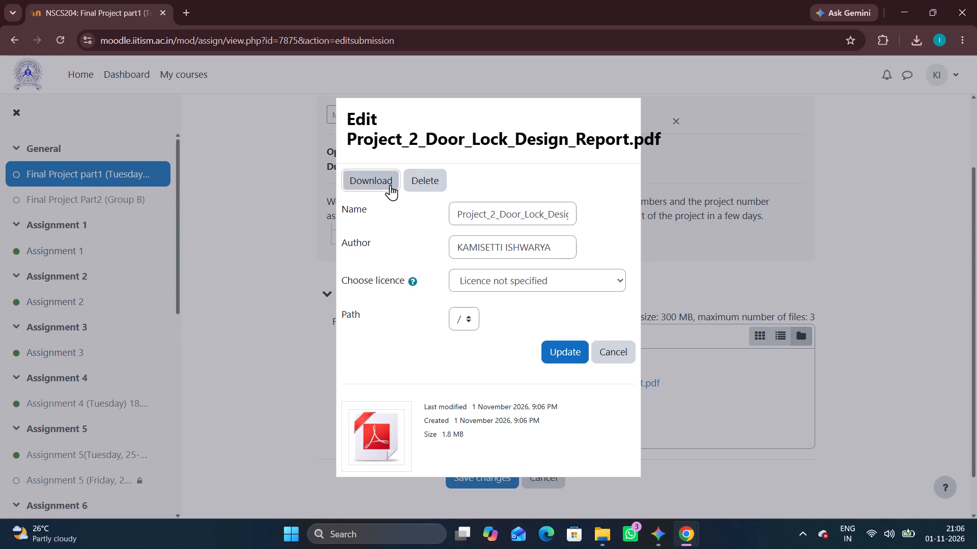
pyautogui.click(385, 185)
pyautogui.click(782, 74)
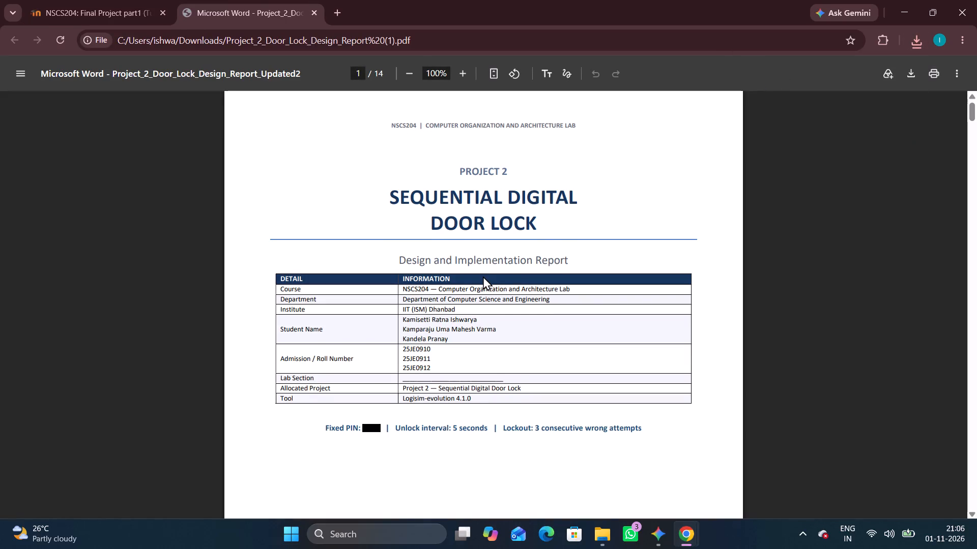
pyautogui.scroll(-19, 483, 276)
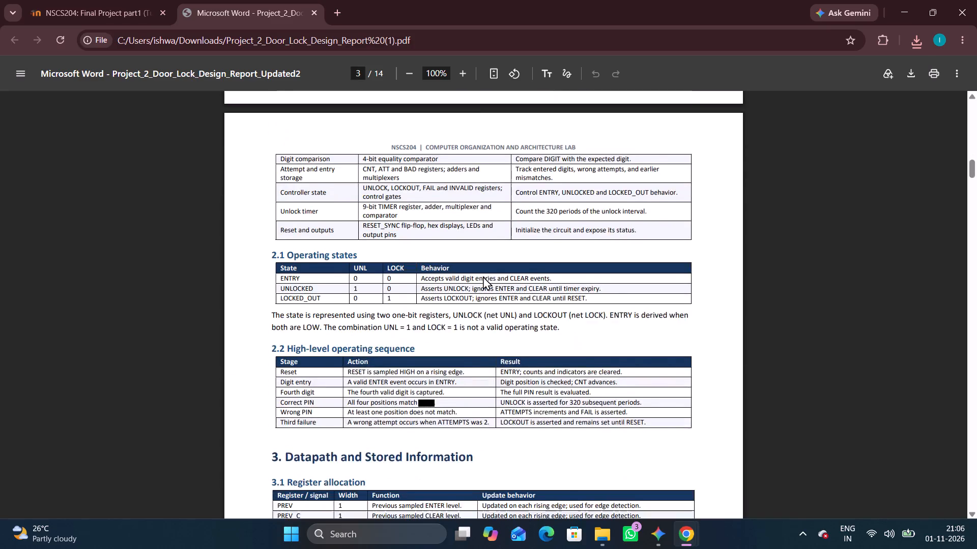
pyautogui.scroll(-20, 483, 276)
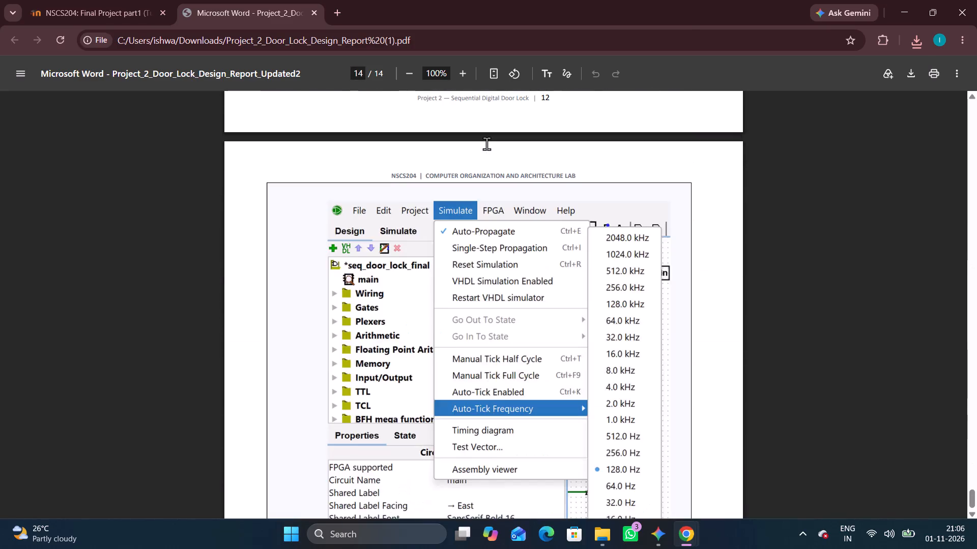
pyautogui.click(316, 11)
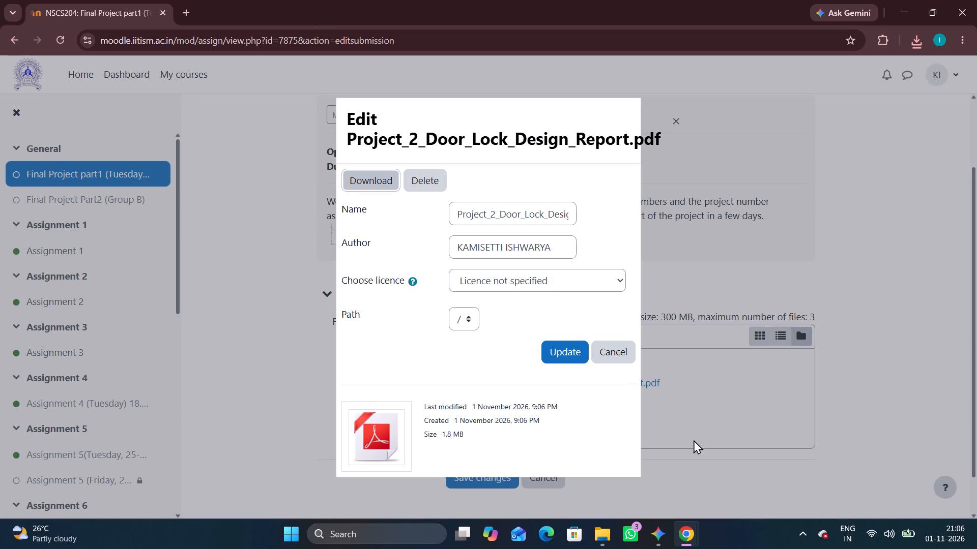
pyautogui.click(578, 351)
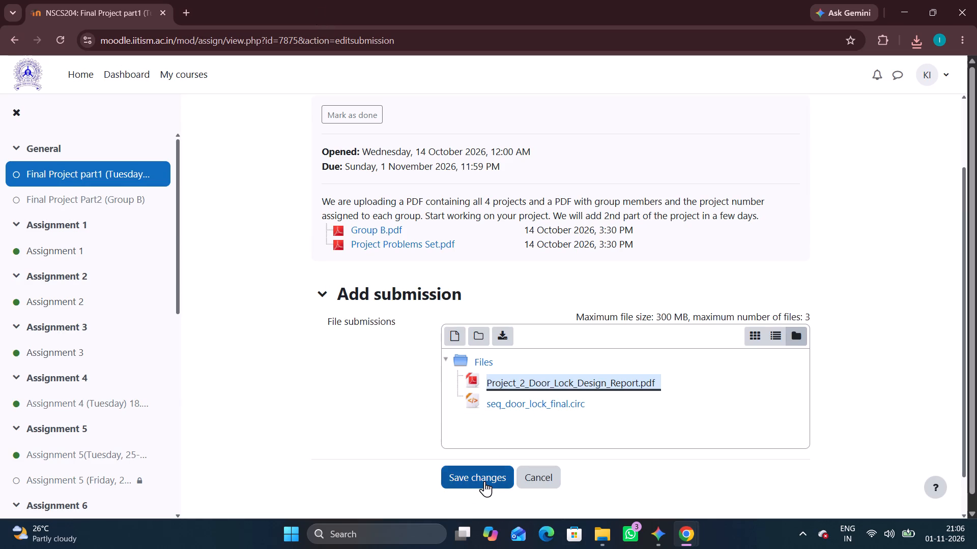
# Save the Final Project part1 submission with both files and review its submission status.
pyautogui.click(484, 481)
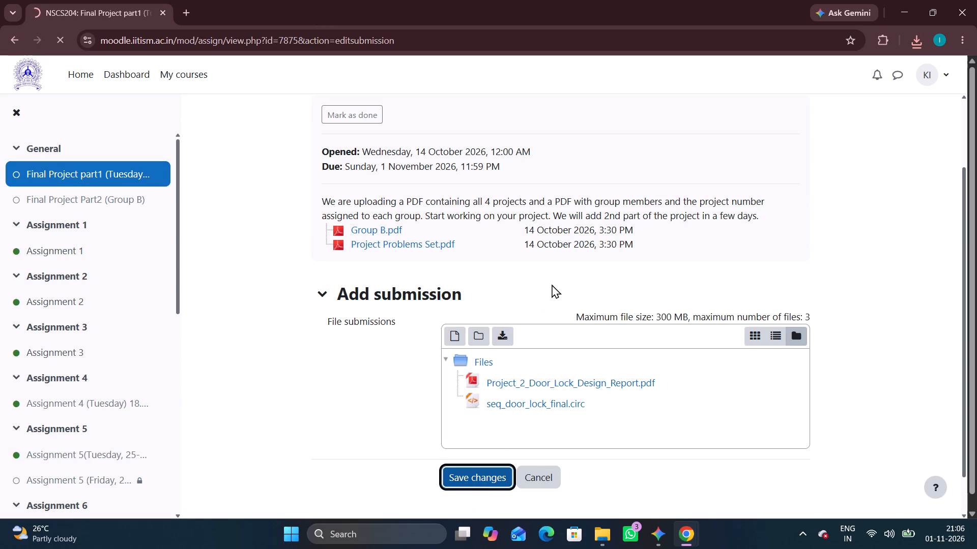
pyautogui.scroll(-3, 552, 284)
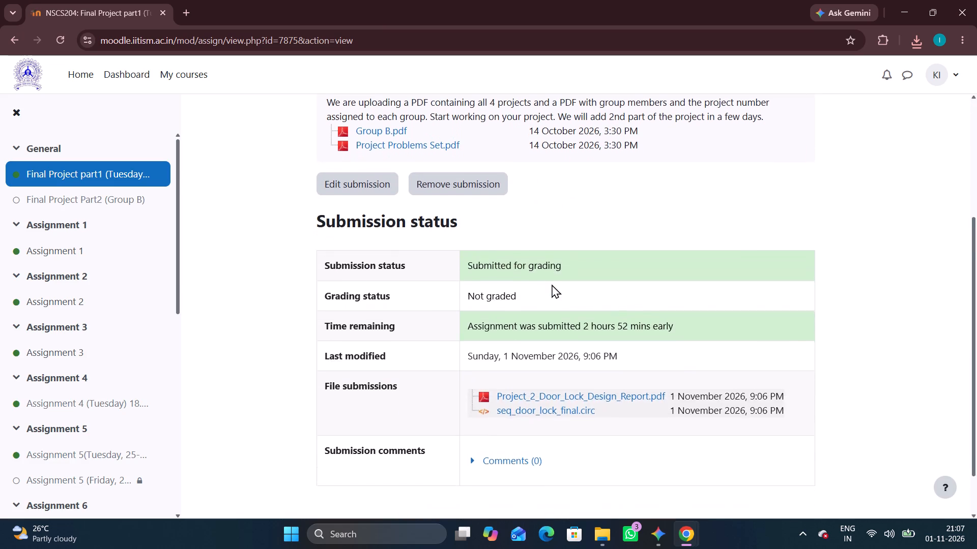
pyautogui.scroll(-1, 552, 284)
pyautogui.scroll(1, 552, 284)
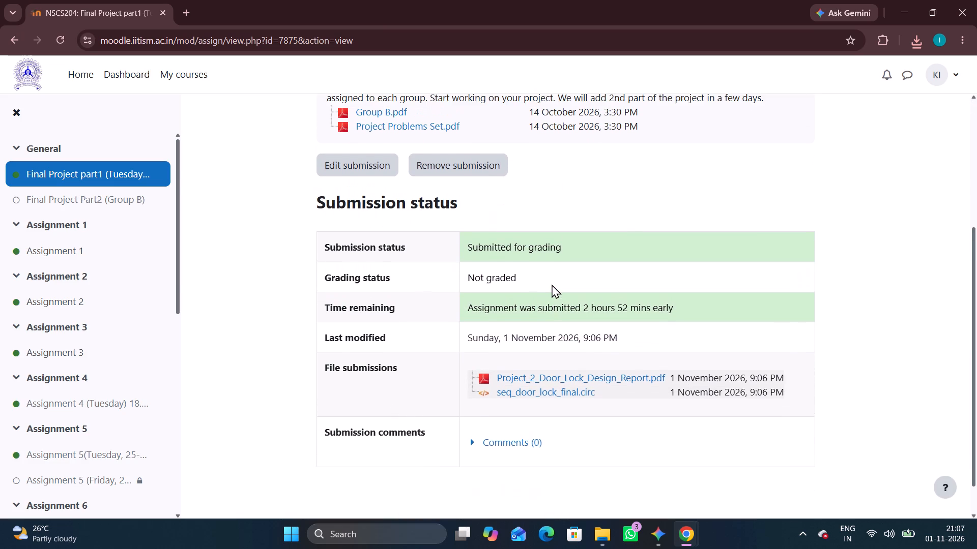
pyautogui.scroll(1, 552, 284)
# View the Final Project Part2 (Group B) page, and recheck the submission status and submitted files of Final Project part1.
pyautogui.click(64, 195)
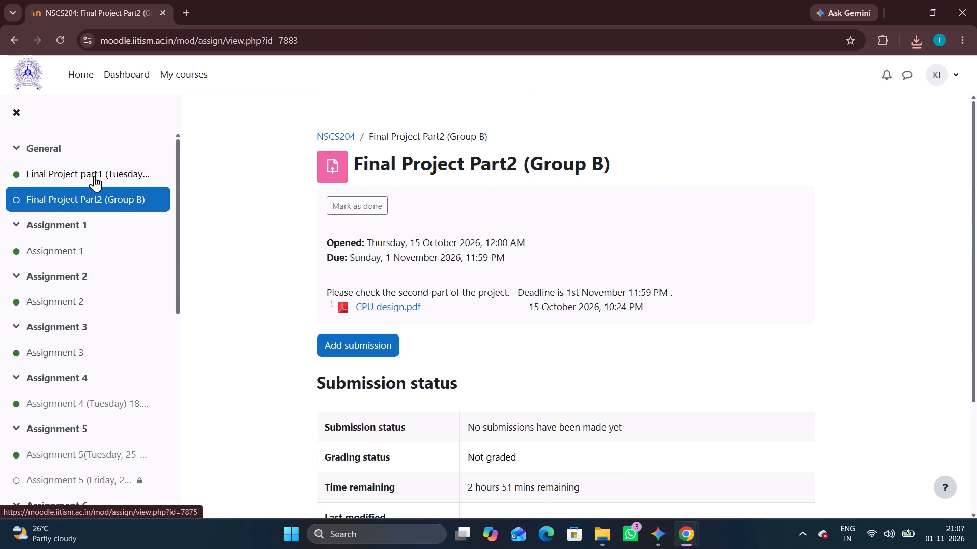
pyautogui.click(94, 176)
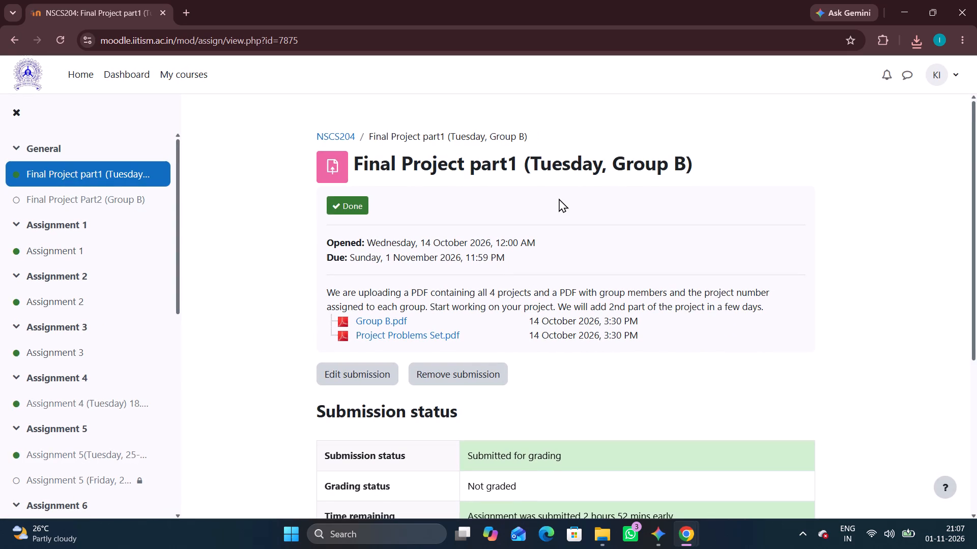
pyautogui.scroll(-3, 559, 198)
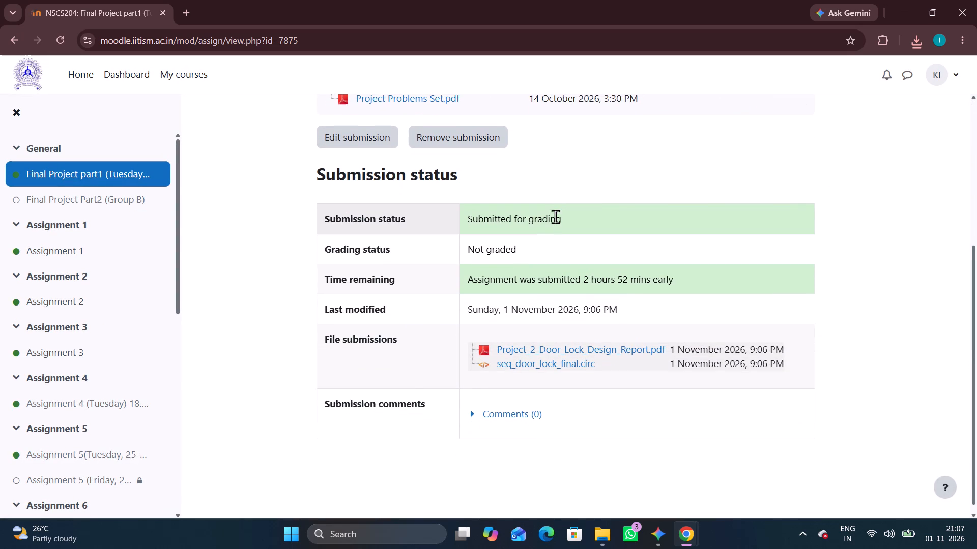
pyautogui.scroll(-1, 555, 217)
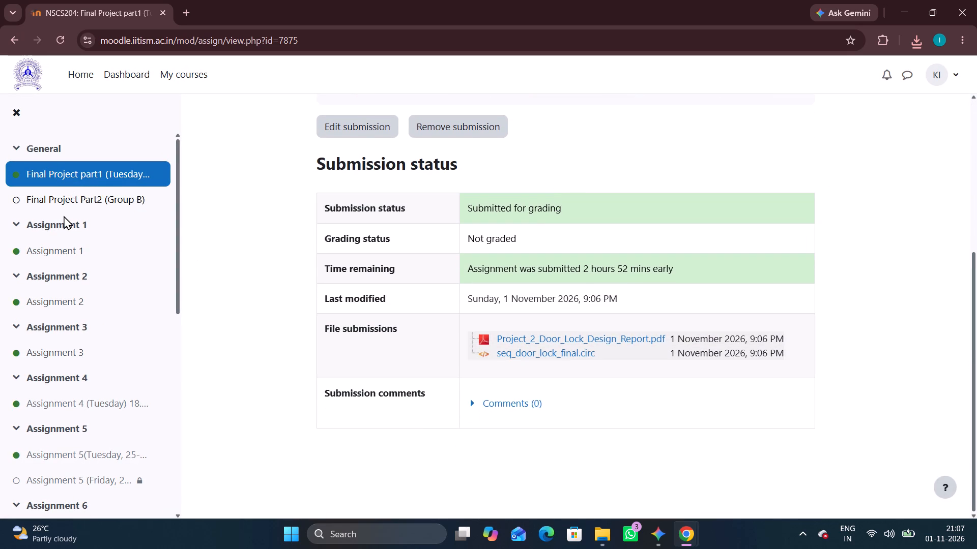
# Open the Final Project Part2 (Group B) assignment page.
pyautogui.click(79, 202)
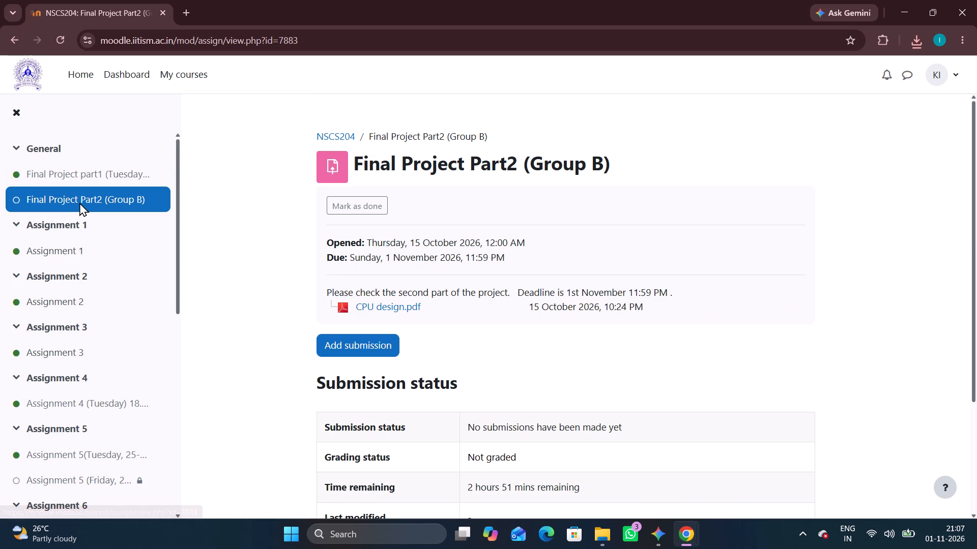
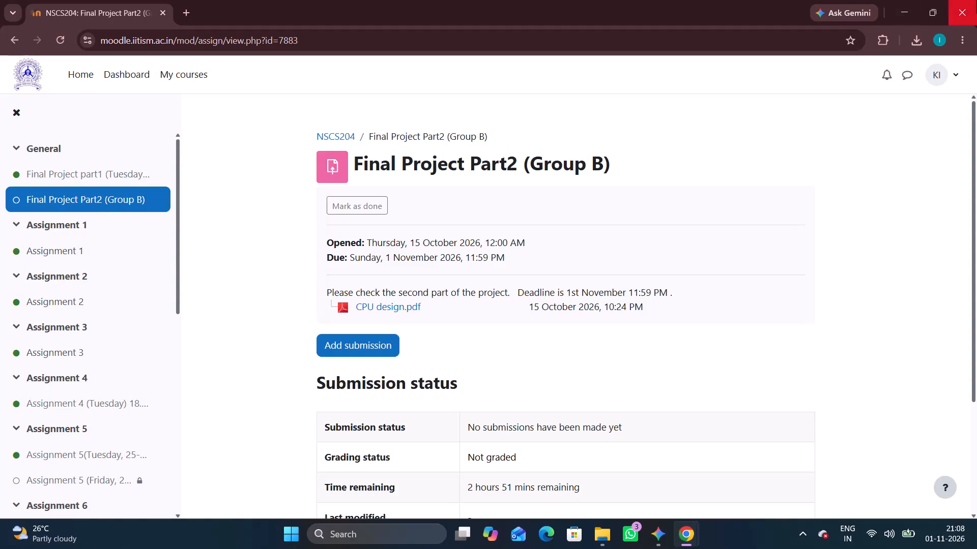
# Reopen Moodle in a fresh Chrome window, check Final Project part1 from the dashboard calendar, and return to the Final Project Part2 (Group B) page.
pyautogui.click(976, 0)
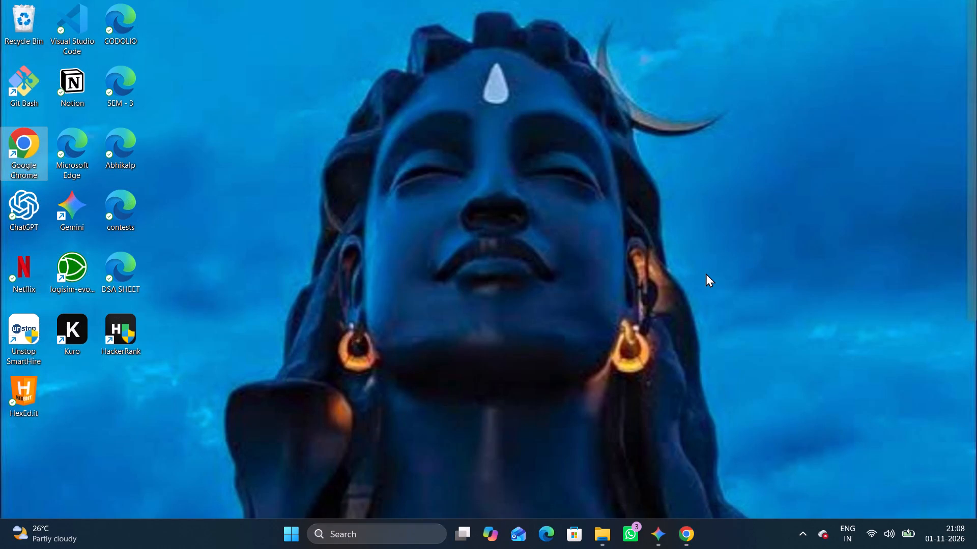
pyautogui.doubleClick(23, 148)
pyautogui.click(548, 415)
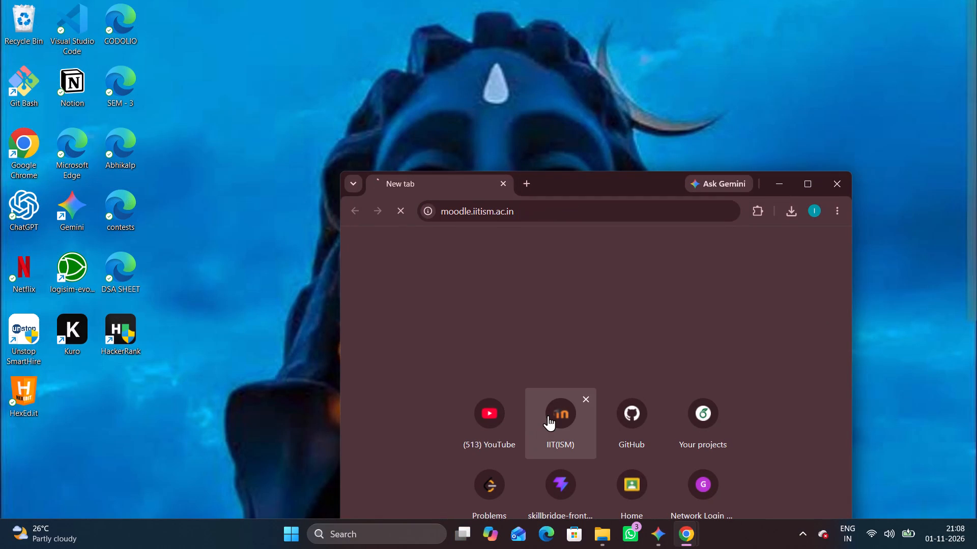
pyautogui.click(810, 185)
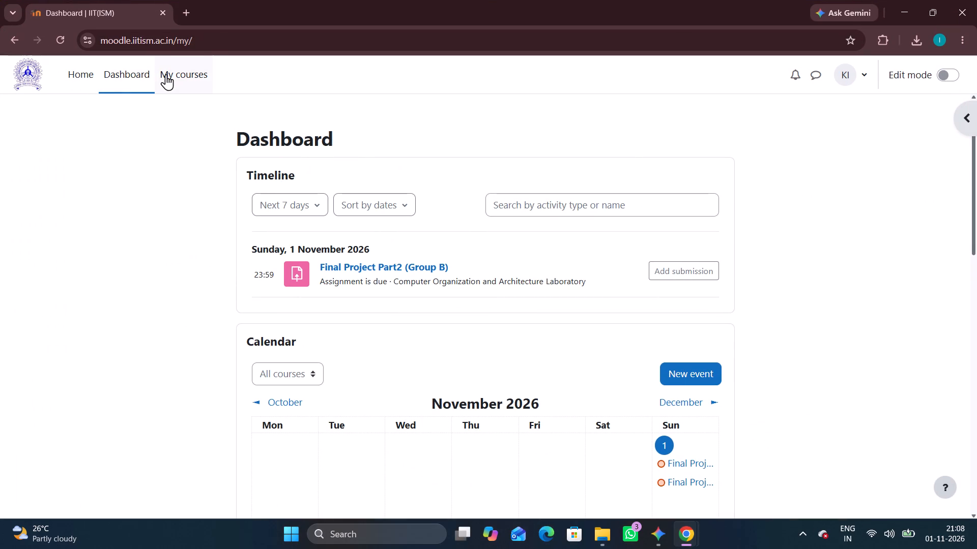
pyautogui.scroll(-1, 534, 329)
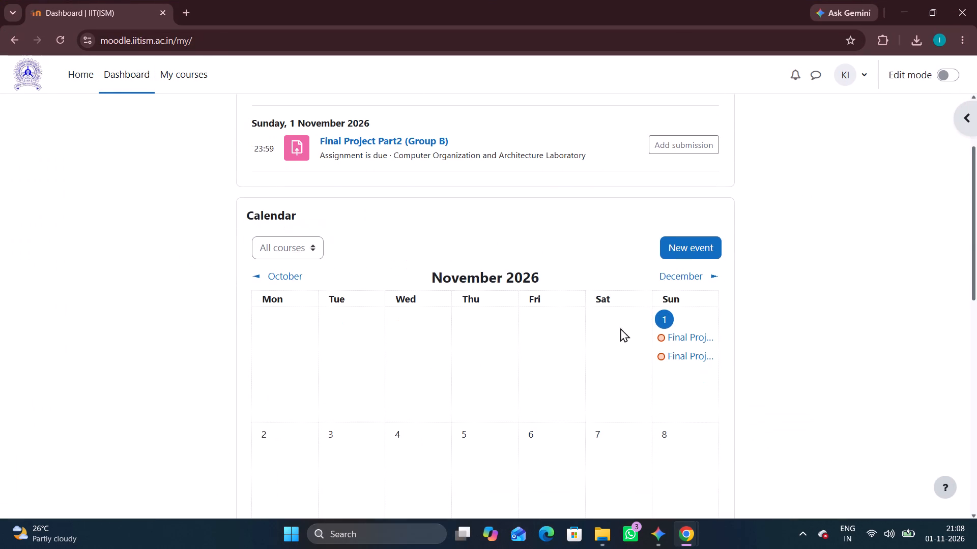
pyautogui.click(689, 341)
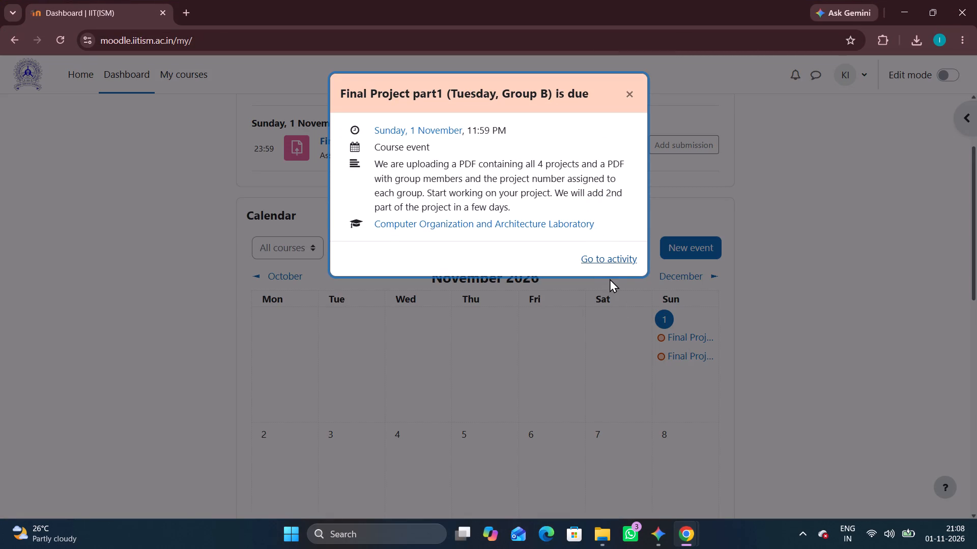
pyautogui.click(609, 254)
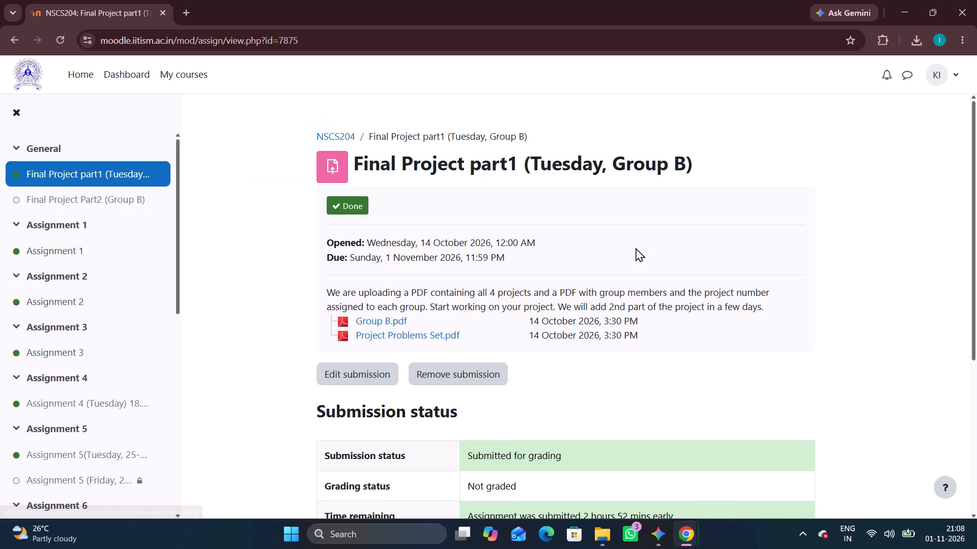
pyautogui.click(96, 193)
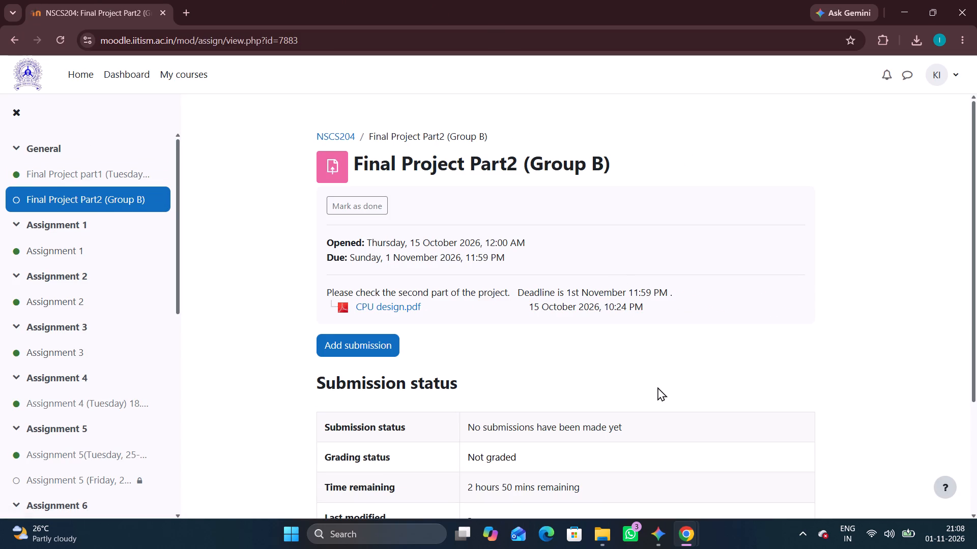
# Open the five lecture PDFs CPP_5 through CPP_9 from Downloads in Edge, close the Downloads window, and bring the PDFs to the front.
pyautogui.click(600, 526)
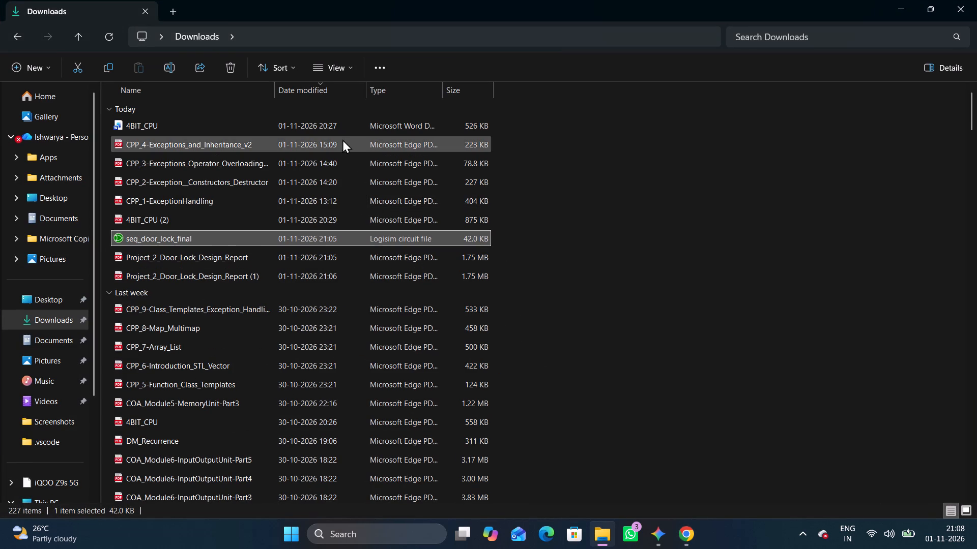
pyautogui.doubleClick(288, 383)
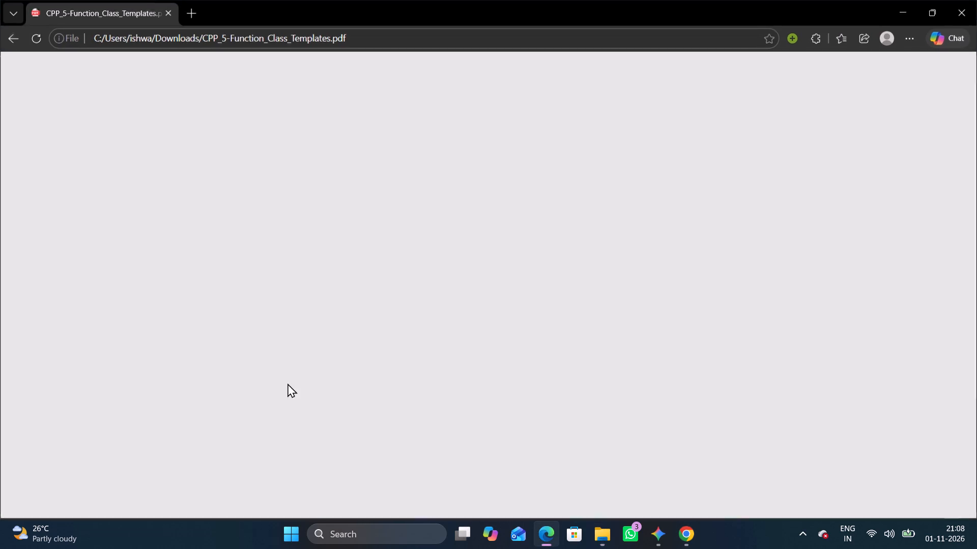
pyautogui.click(899, 12)
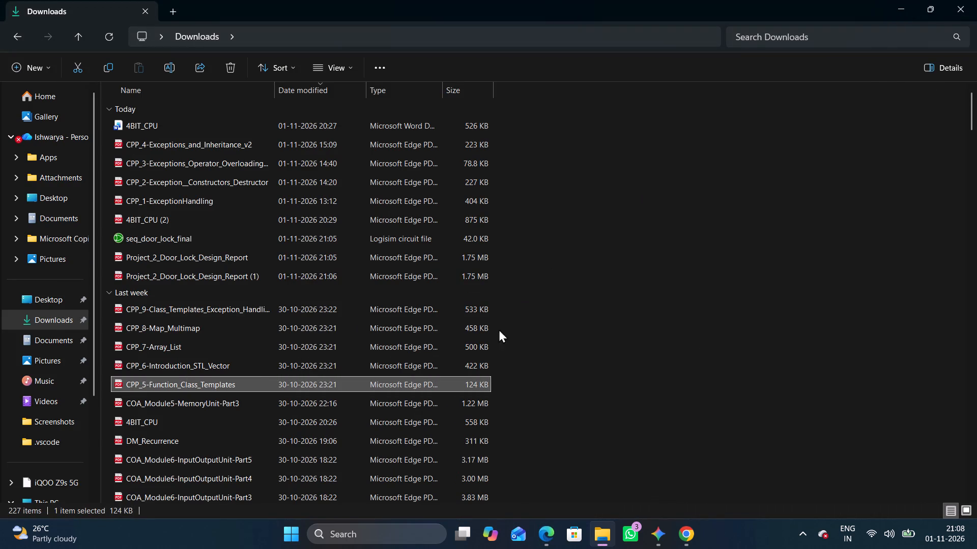
pyautogui.doubleClick(465, 364)
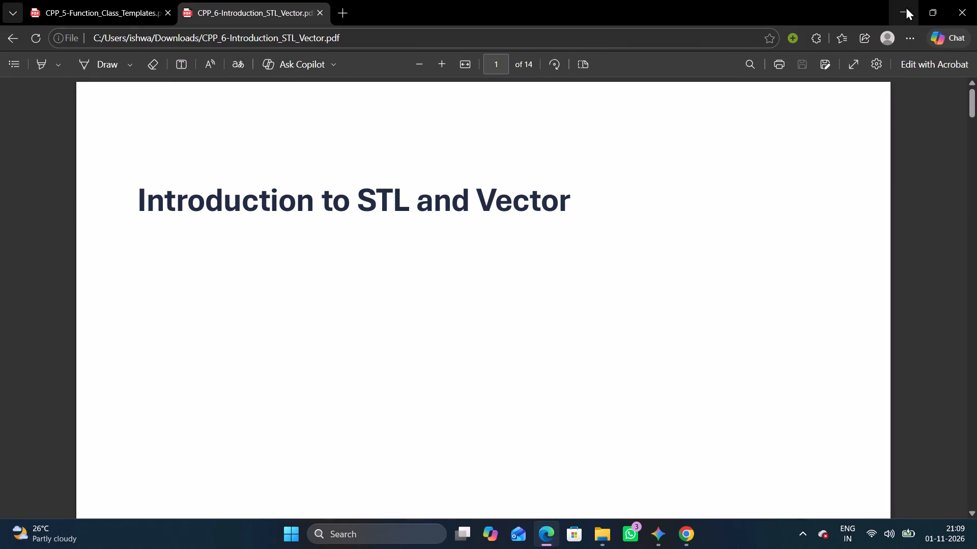
pyautogui.click(906, 7)
pyautogui.doubleClick(443, 348)
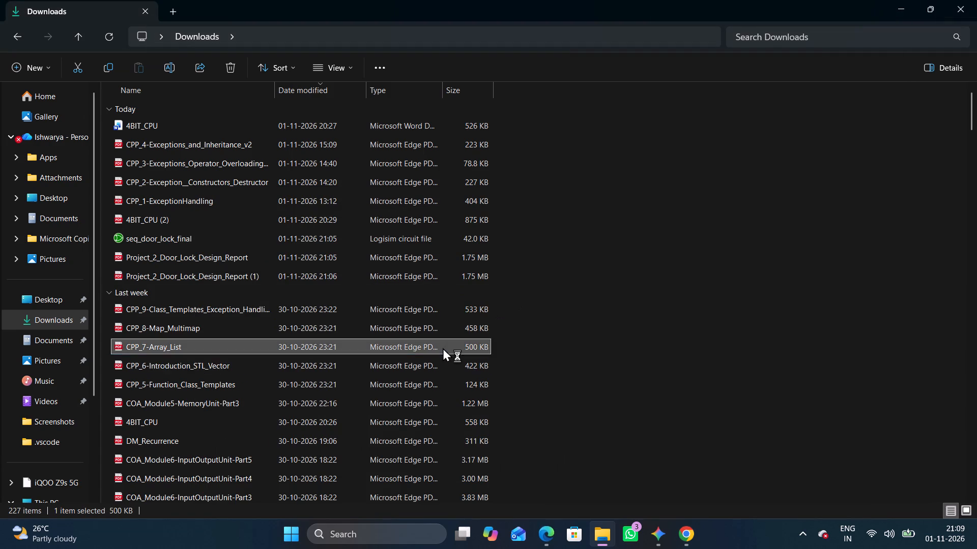
pyautogui.click(900, 0)
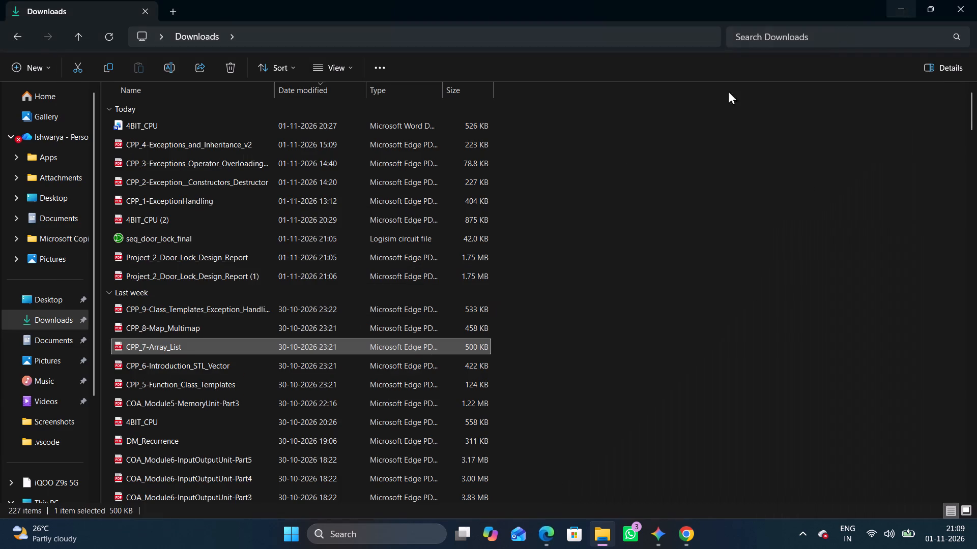
pyautogui.doubleClick(446, 326)
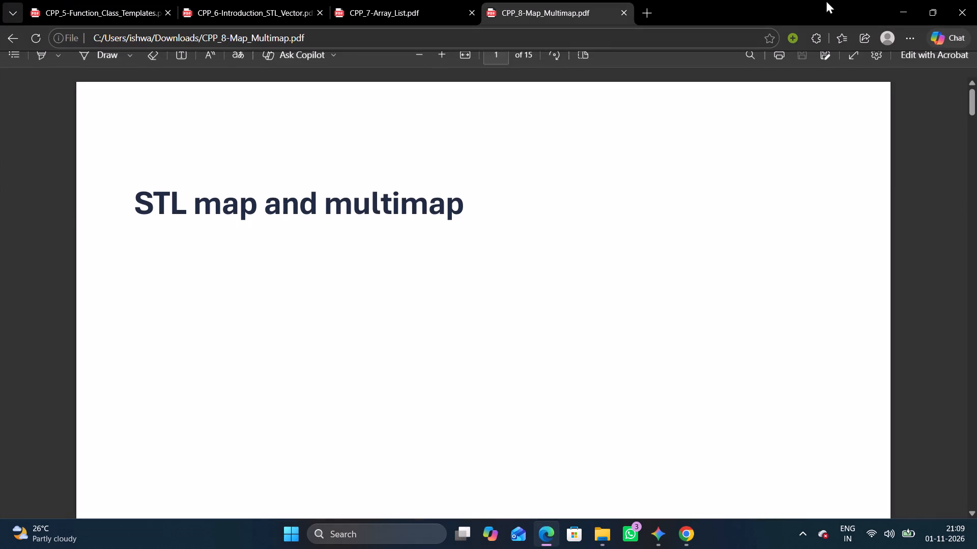
pyautogui.click(889, 0)
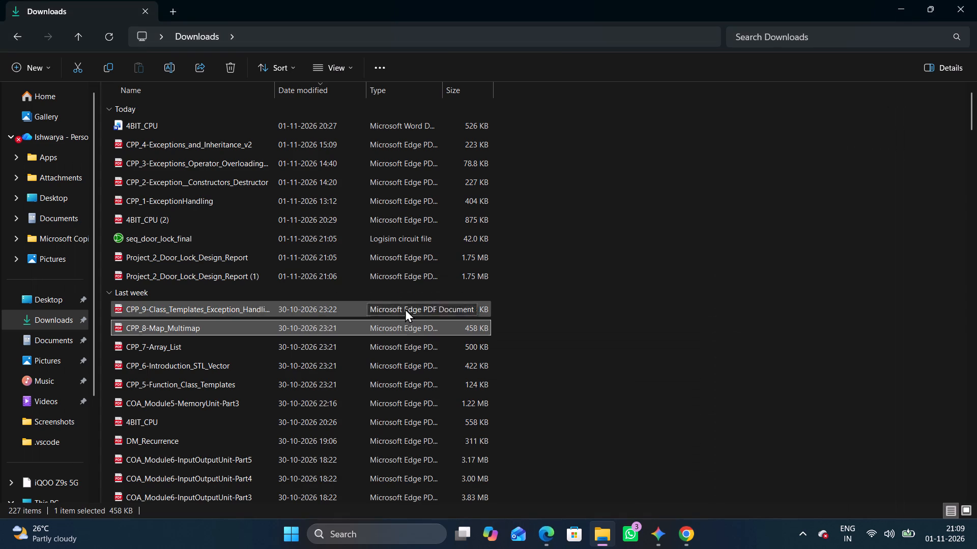
pyautogui.doubleClick(405, 309)
pyautogui.click(898, 0)
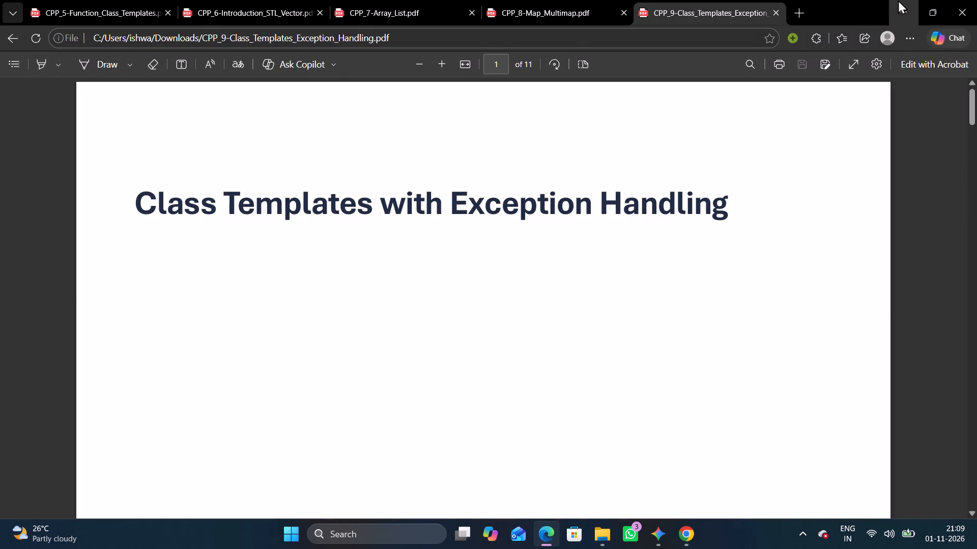
pyautogui.click(976, 0)
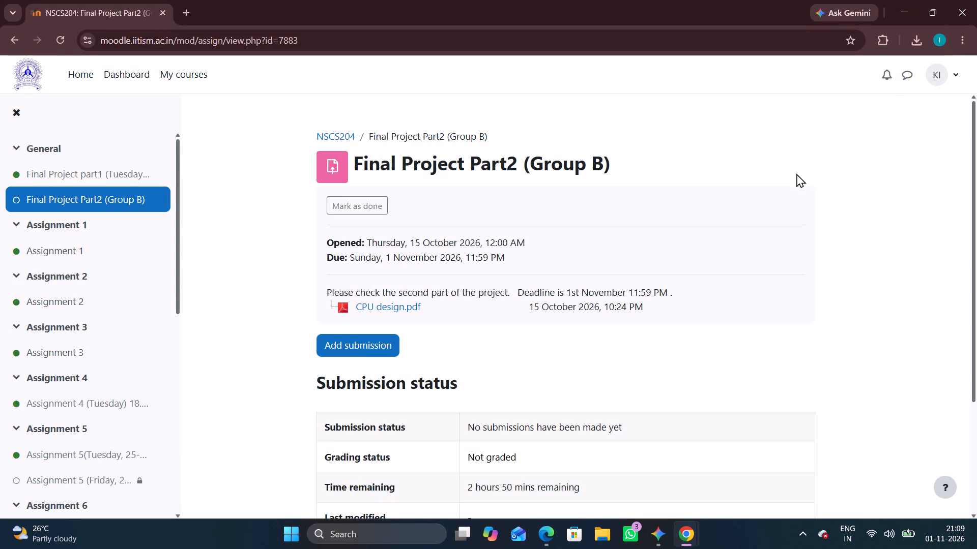
pyautogui.click(907, 10)
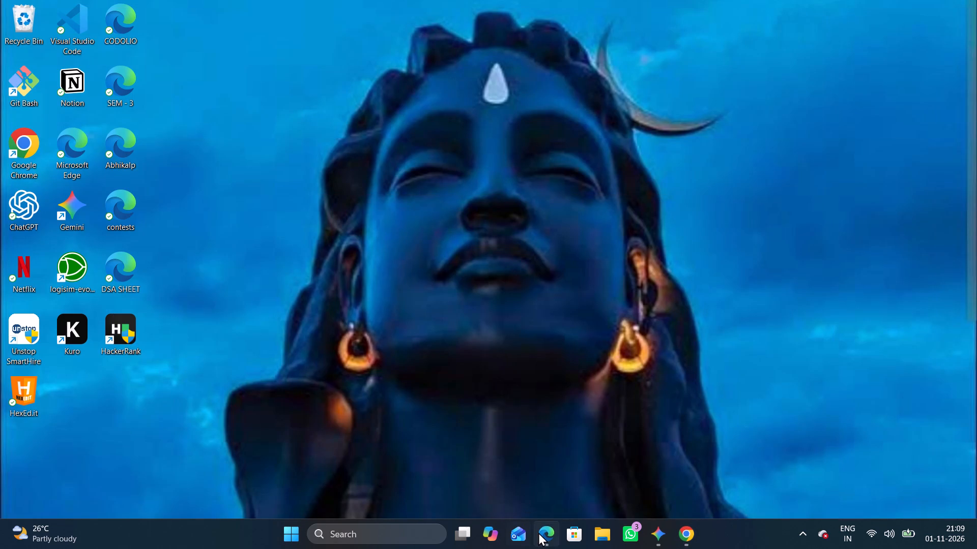
pyautogui.click(538, 532)
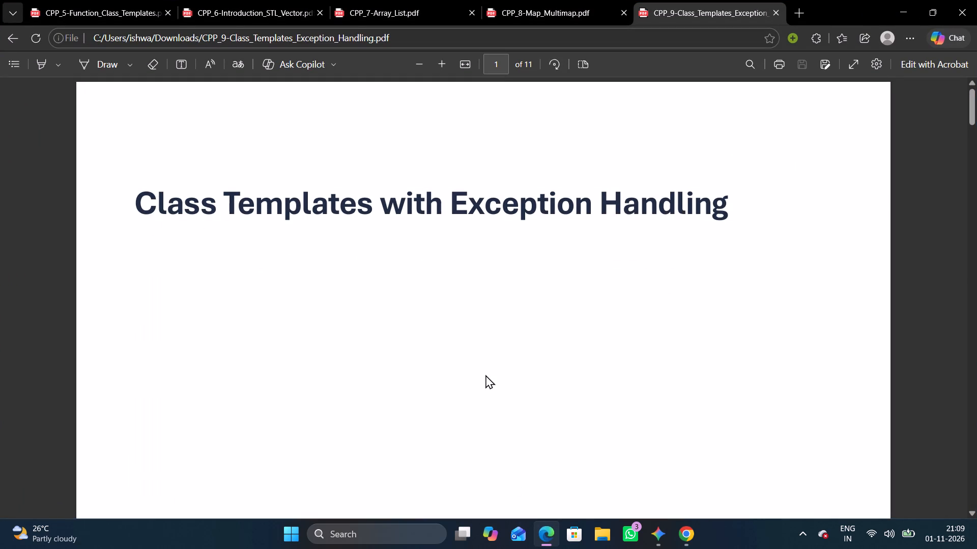